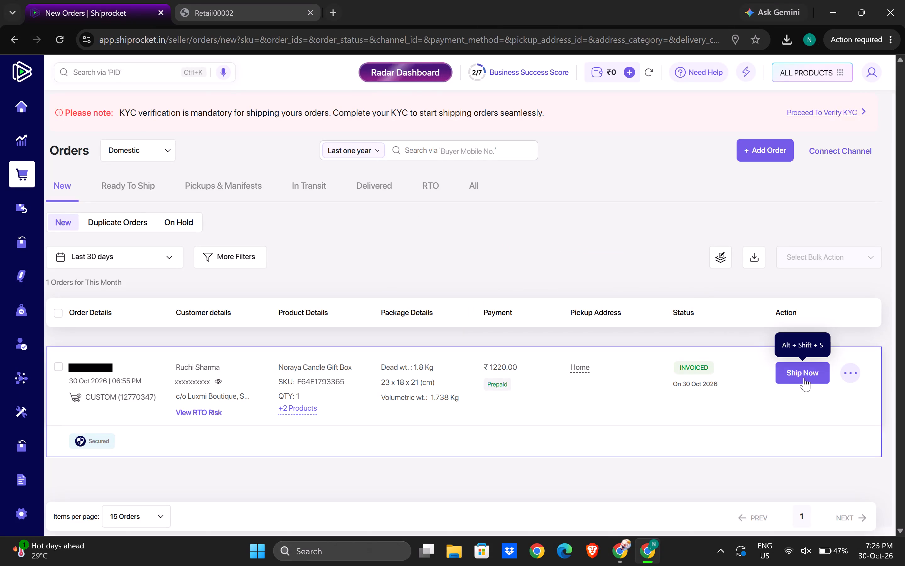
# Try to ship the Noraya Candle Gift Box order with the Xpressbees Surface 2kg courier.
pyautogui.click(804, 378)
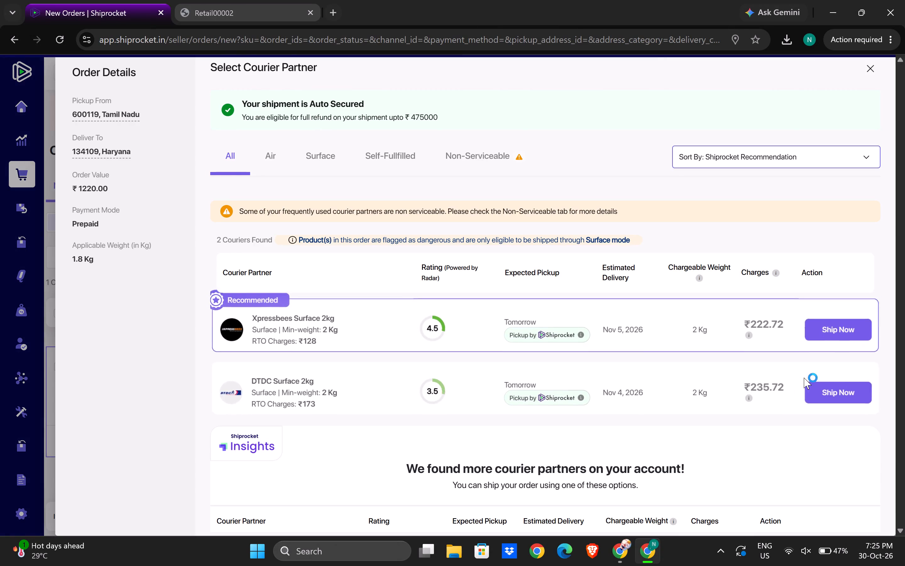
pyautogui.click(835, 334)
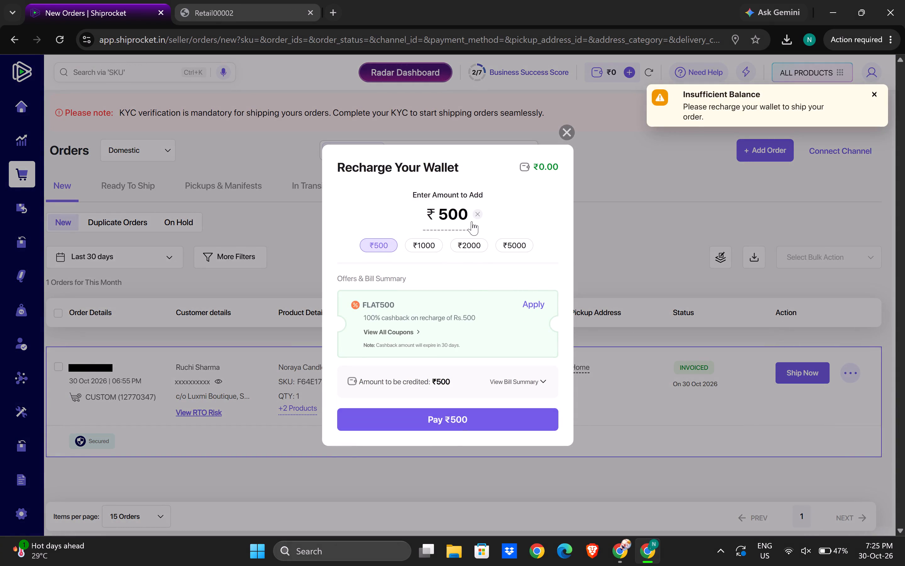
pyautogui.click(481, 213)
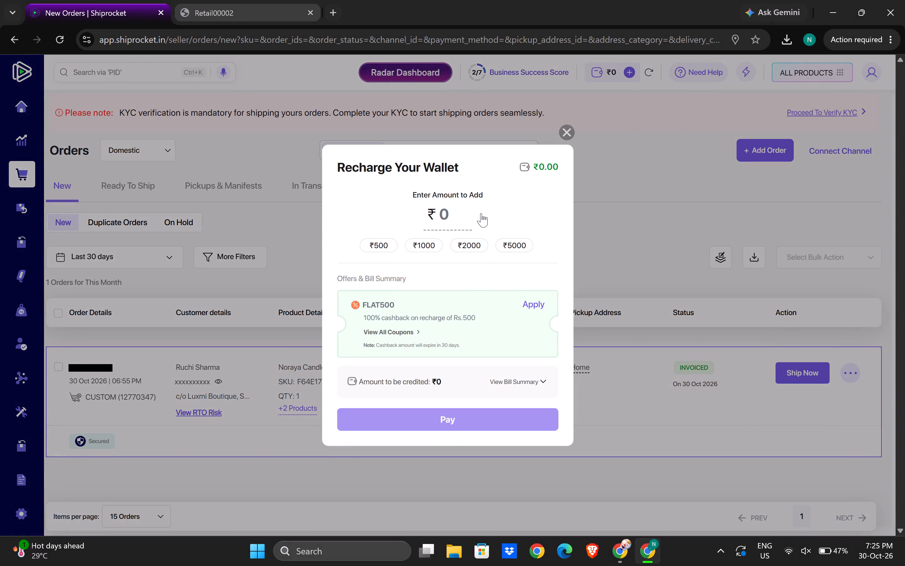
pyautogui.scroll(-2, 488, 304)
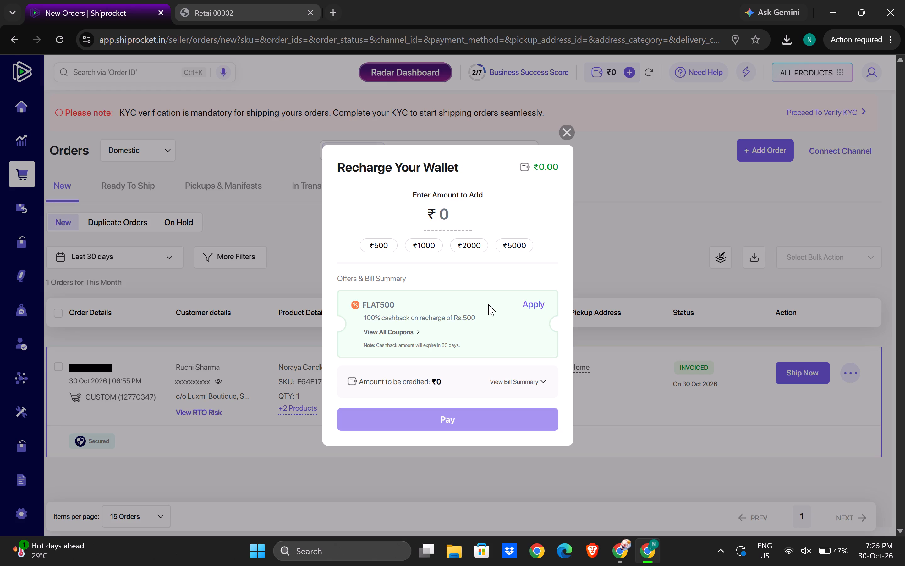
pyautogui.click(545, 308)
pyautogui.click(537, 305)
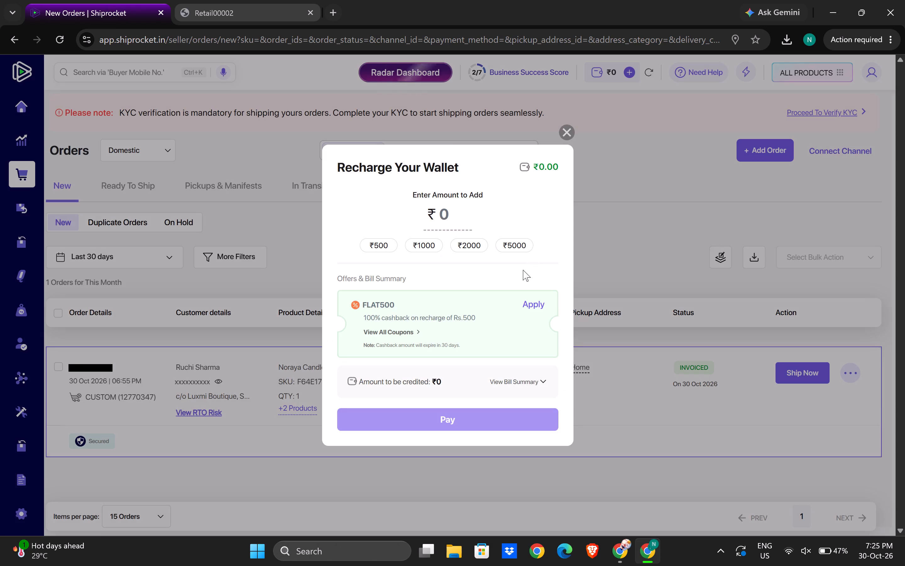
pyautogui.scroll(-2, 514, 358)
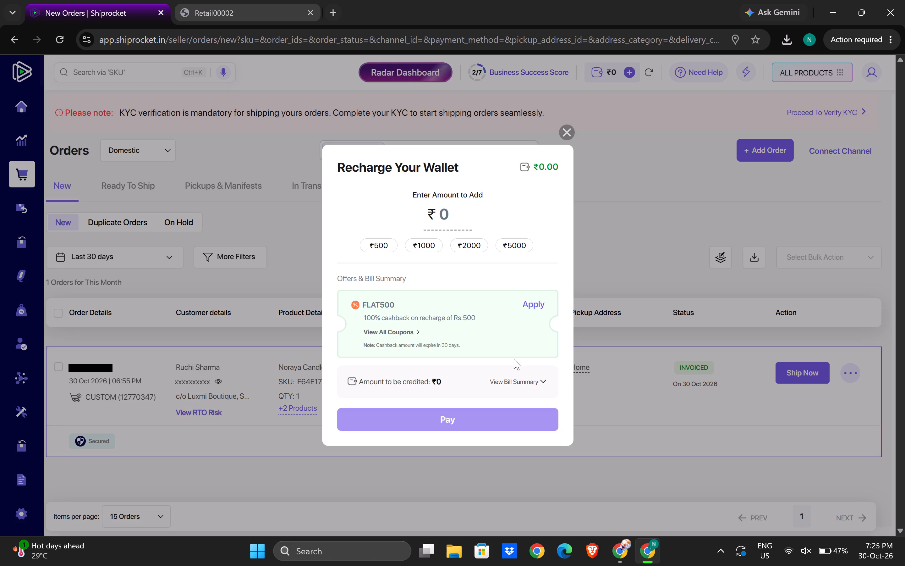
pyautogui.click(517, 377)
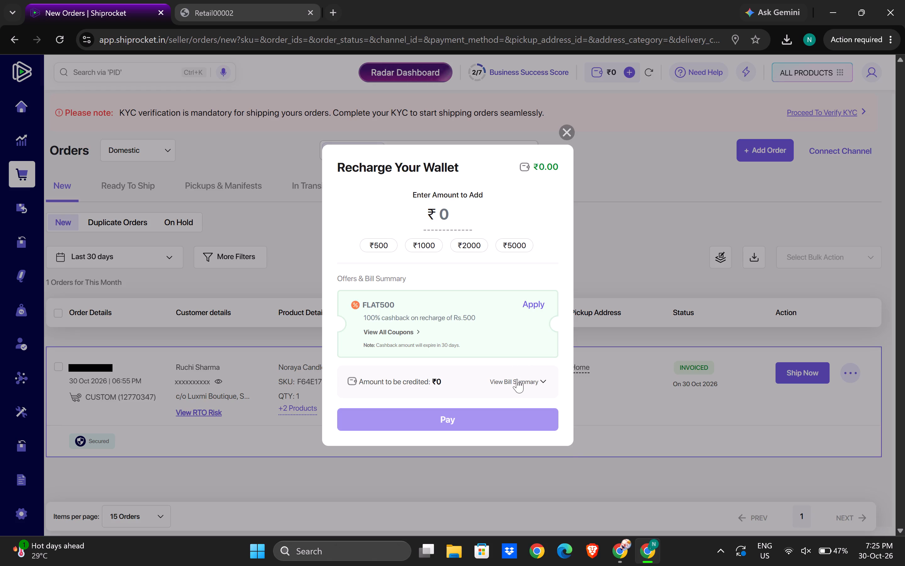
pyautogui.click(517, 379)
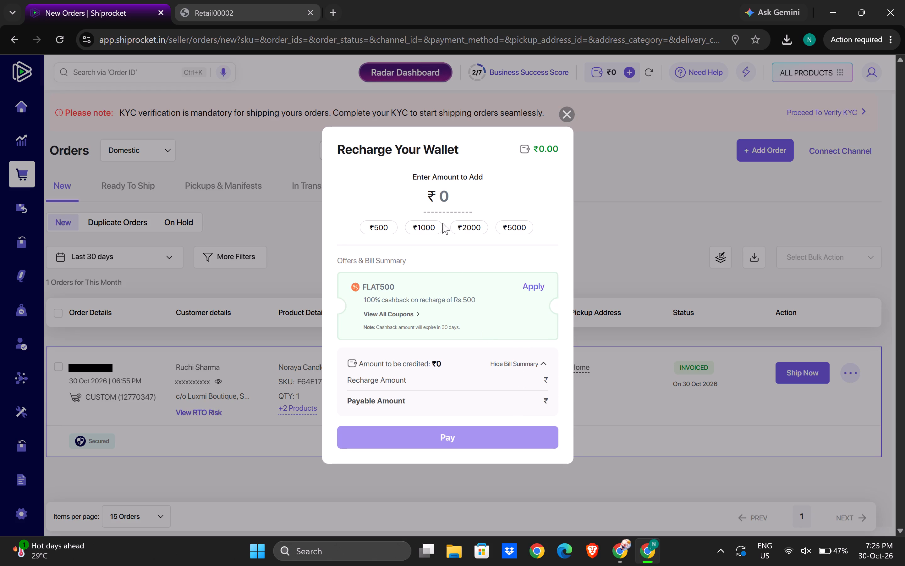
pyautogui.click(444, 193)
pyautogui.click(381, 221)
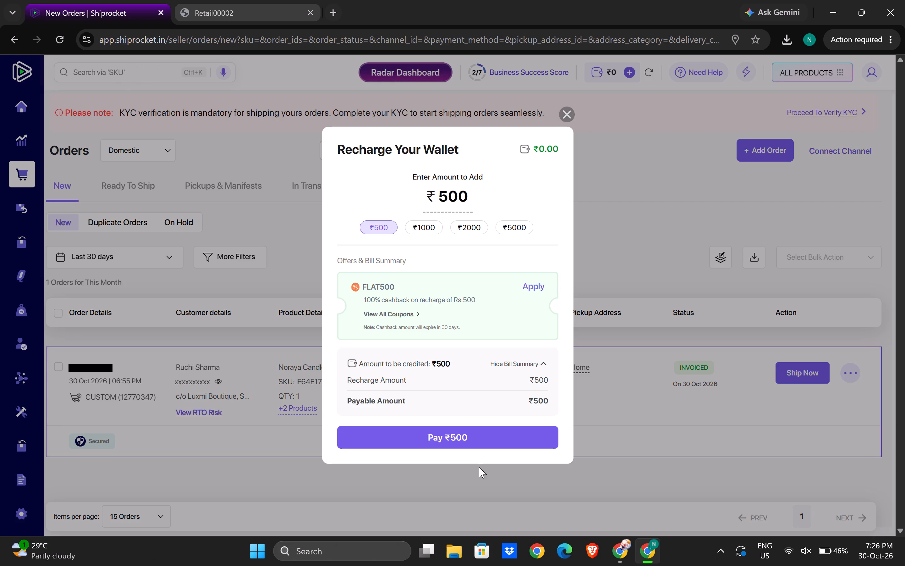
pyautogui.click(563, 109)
# Examine the Retail00002 invoice's address details, product lines and net total, comparing it with the Shiprocket order.
pyautogui.click(784, 36)
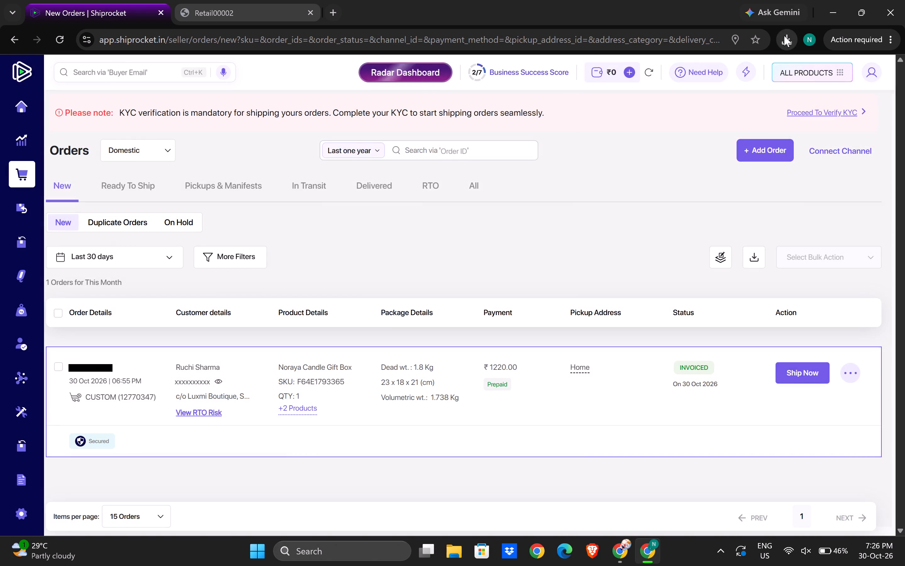
pyautogui.click(207, 10)
pyautogui.scroll(3, 495, 263)
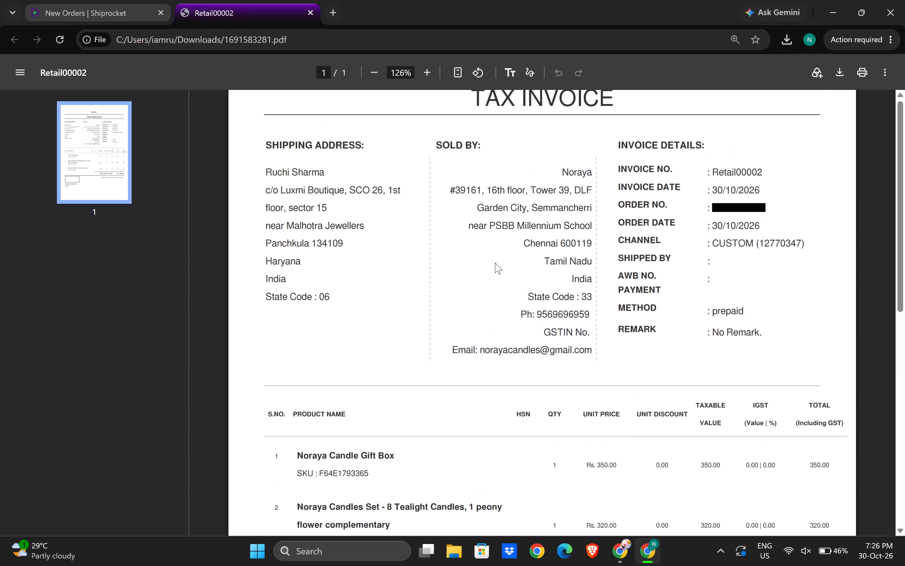
pyautogui.scroll(-2, 495, 263)
pyautogui.scroll(-3, 525, 304)
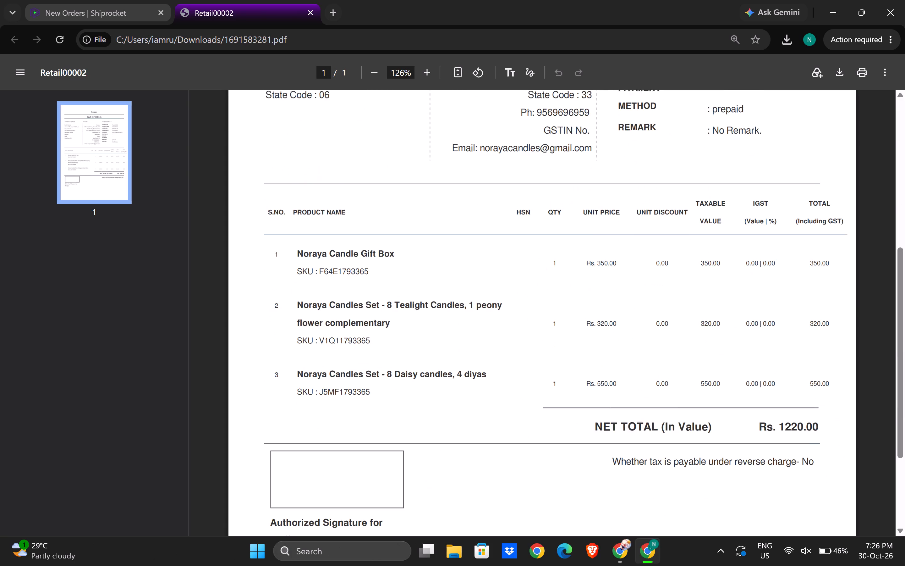
pyautogui.scroll(-1, 515, 443)
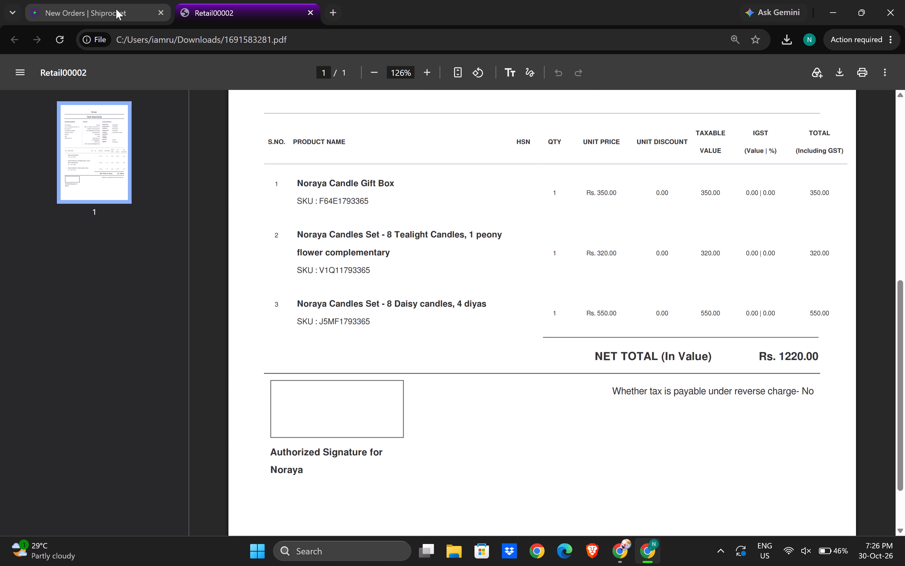
pyautogui.click(95, 0)
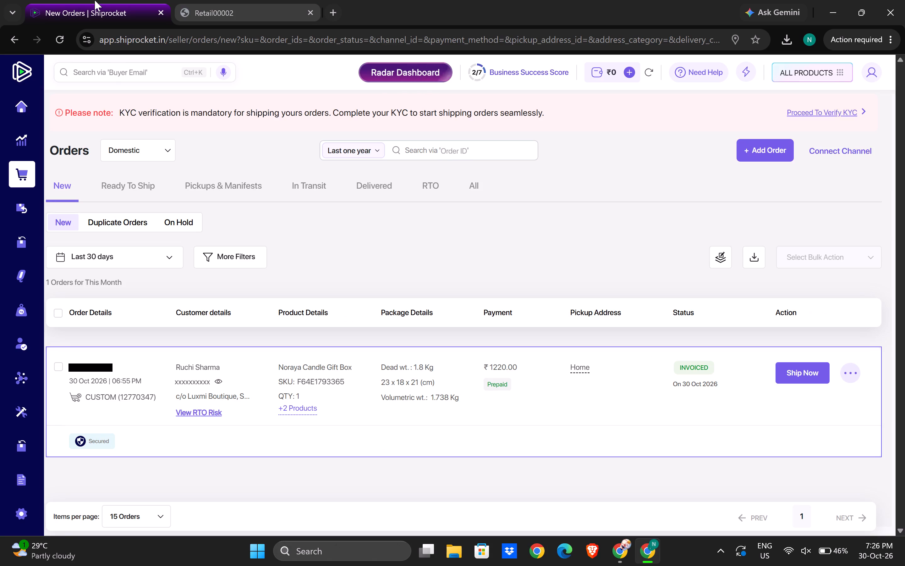
pyautogui.click(205, 3)
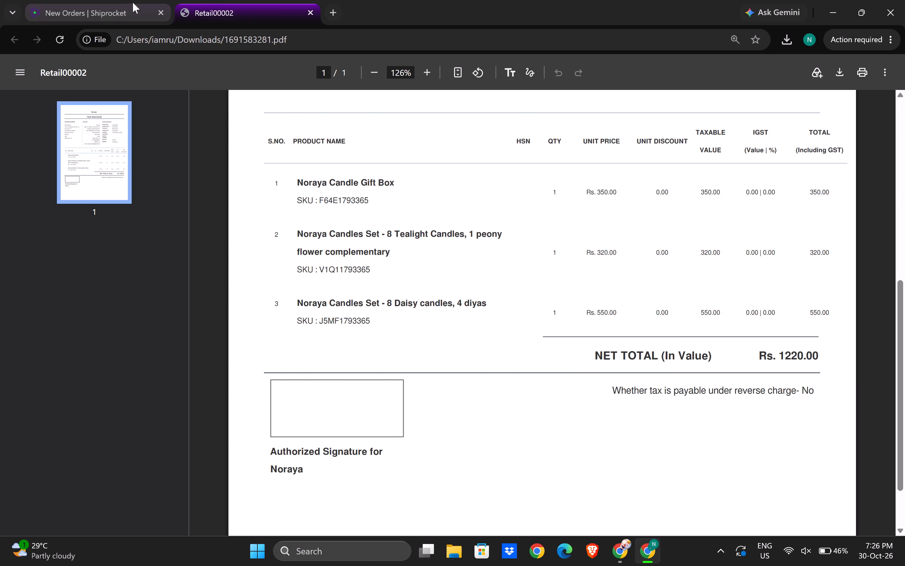
pyautogui.click(129, 1)
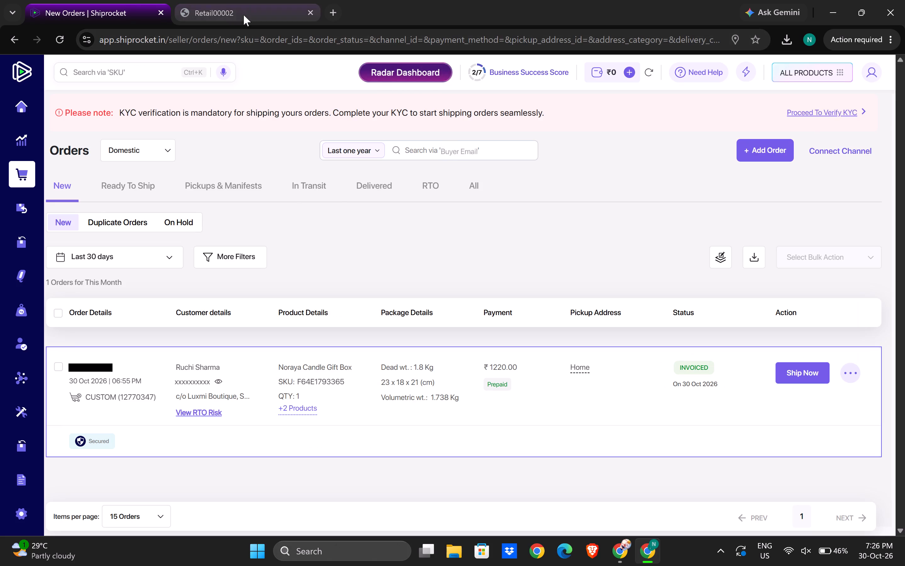
pyautogui.click(244, 15)
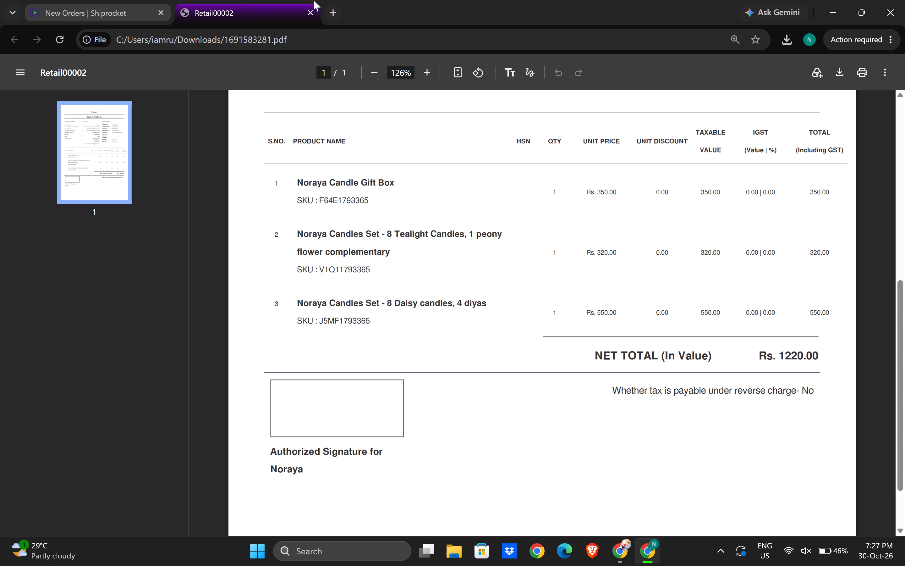
pyautogui.hotkey('alt', 'Tab')
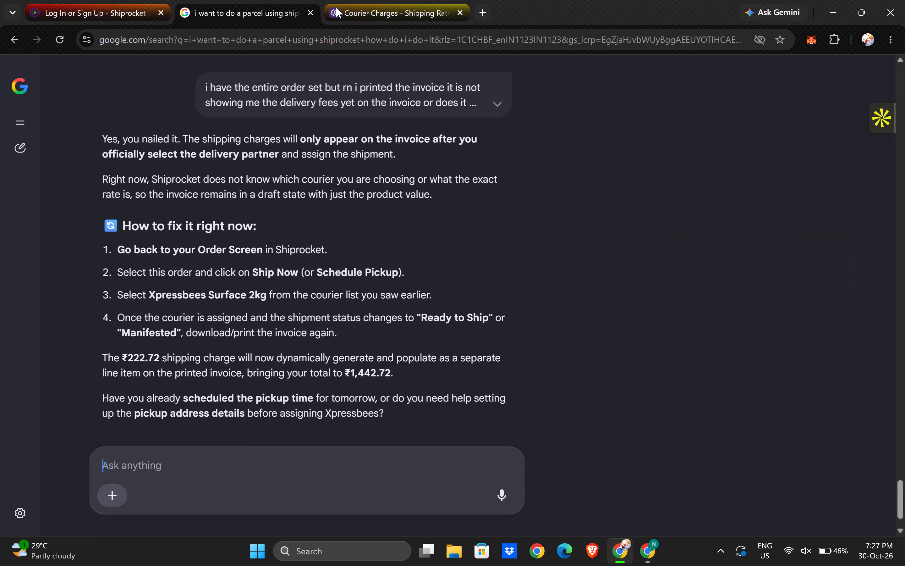
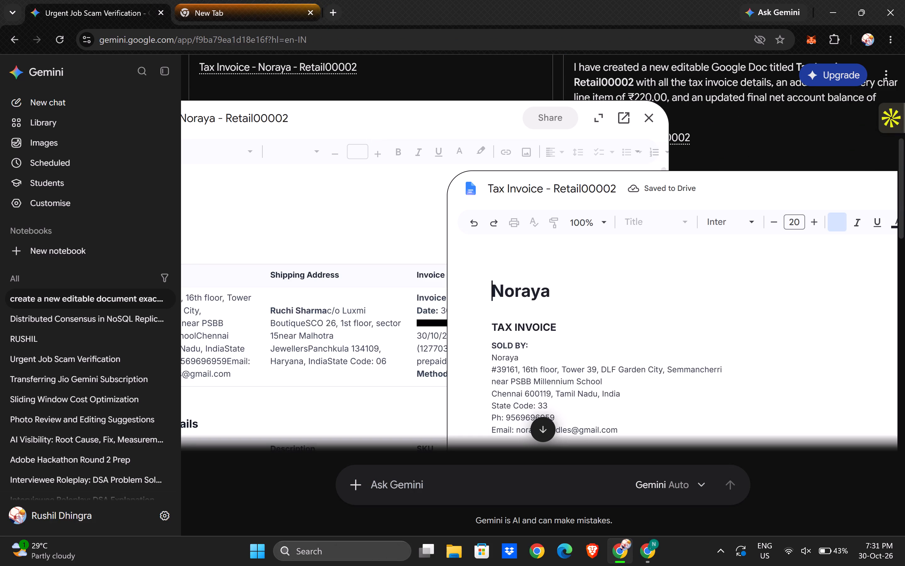
pyautogui.click(629, 118)
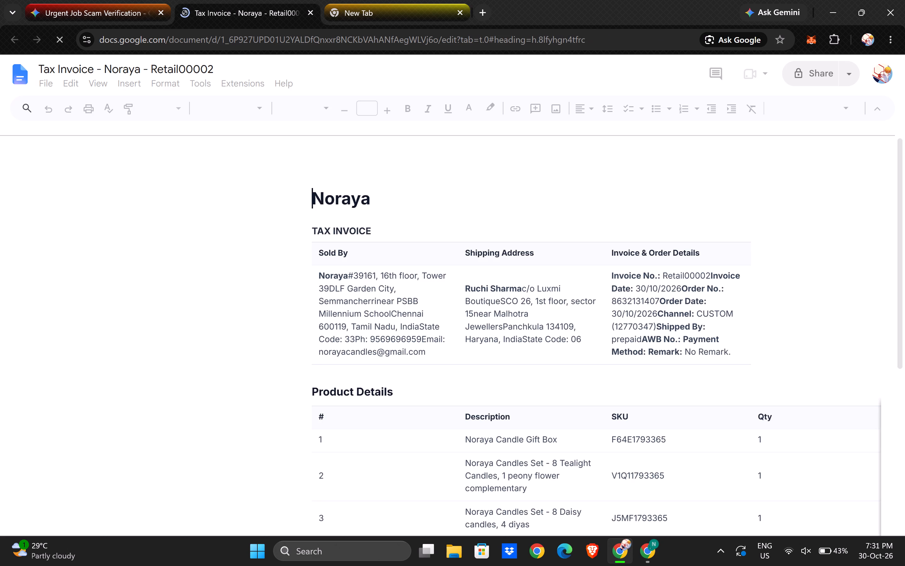
pyautogui.scroll(-2, 434, 290)
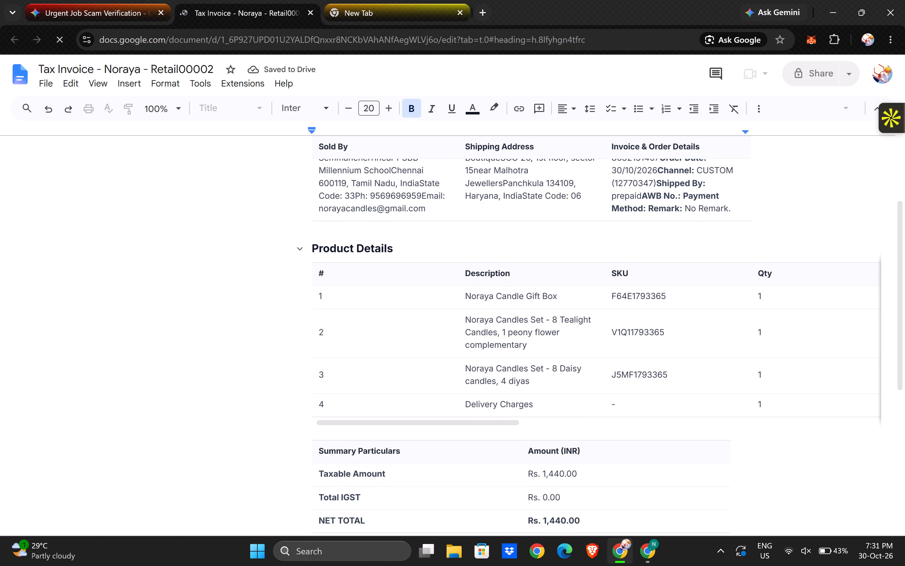
pyautogui.scroll(-3, 434, 290)
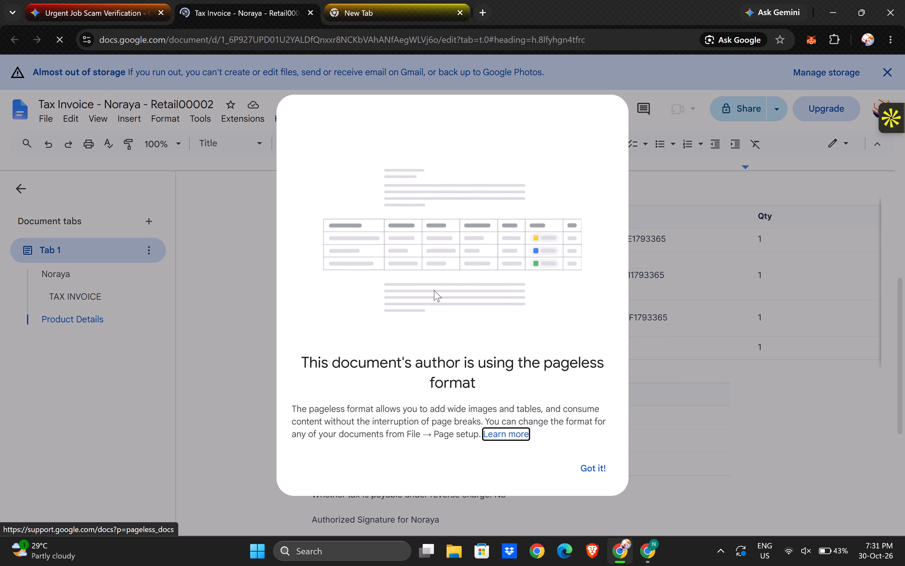
pyautogui.click(583, 466)
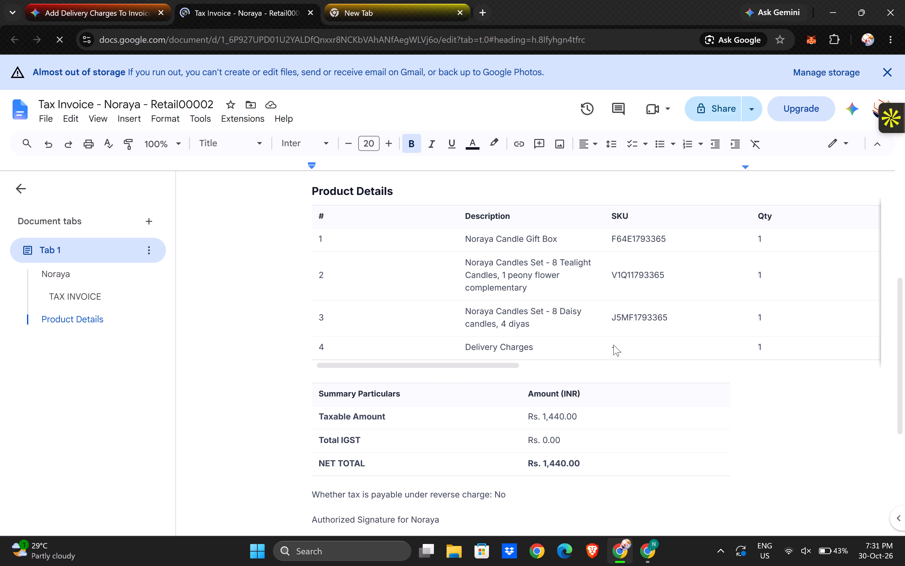
# Examine all columns of the Product Details table, from the item descriptions through to the totals.
pyautogui.hscroll(-7, 581, 351)
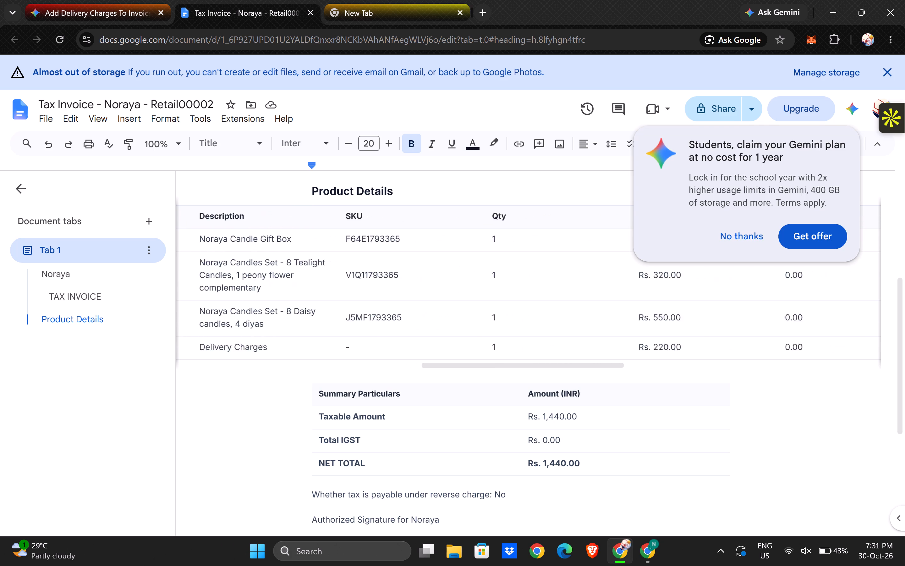
pyautogui.hscroll(-4, 573, 354)
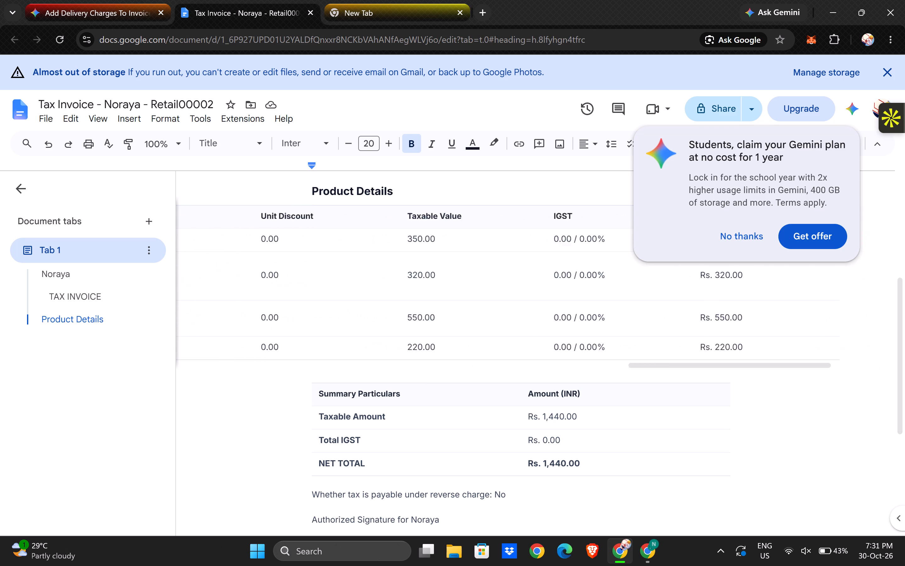
pyautogui.hscroll(-2, 573, 354)
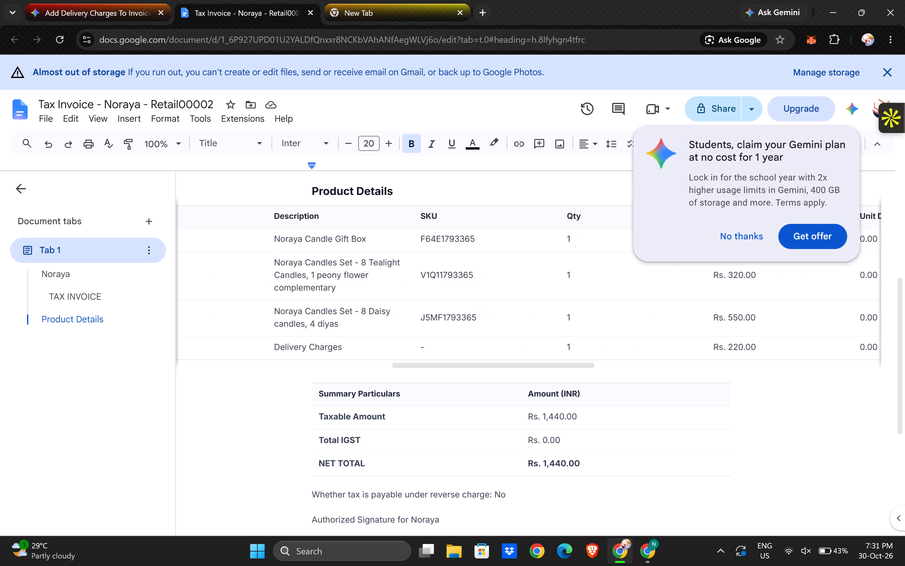
pyautogui.hscroll(-4, 573, 354)
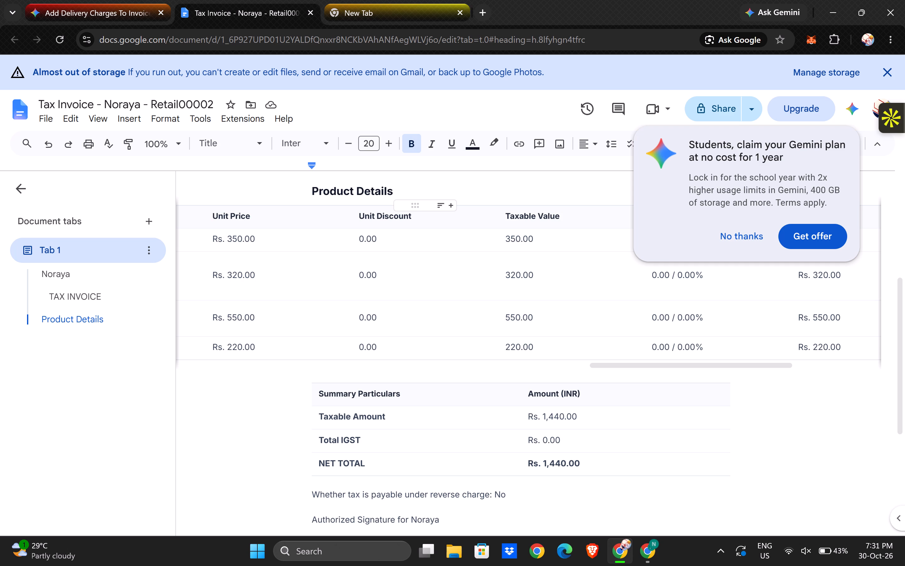
# Clear the Unit Discount column in the Product Details table, shrink the emptied column to minimum width, and decline the student Gemini offer.
pyautogui.moveTo(357, 215); pyautogui.dragTo(400, 324)
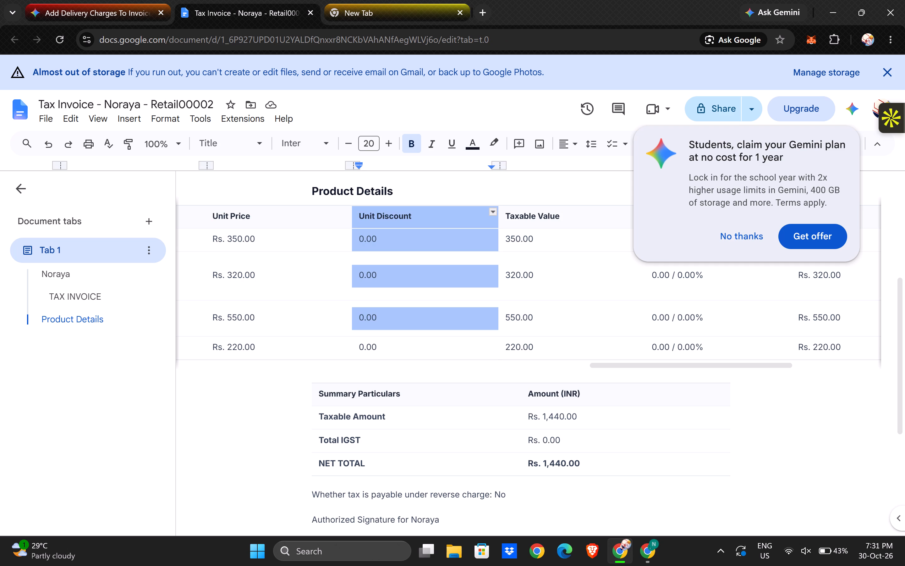
pyautogui.moveTo(400, 324); pyautogui.dragTo(404, 349)
pyautogui.press('BackSpace')
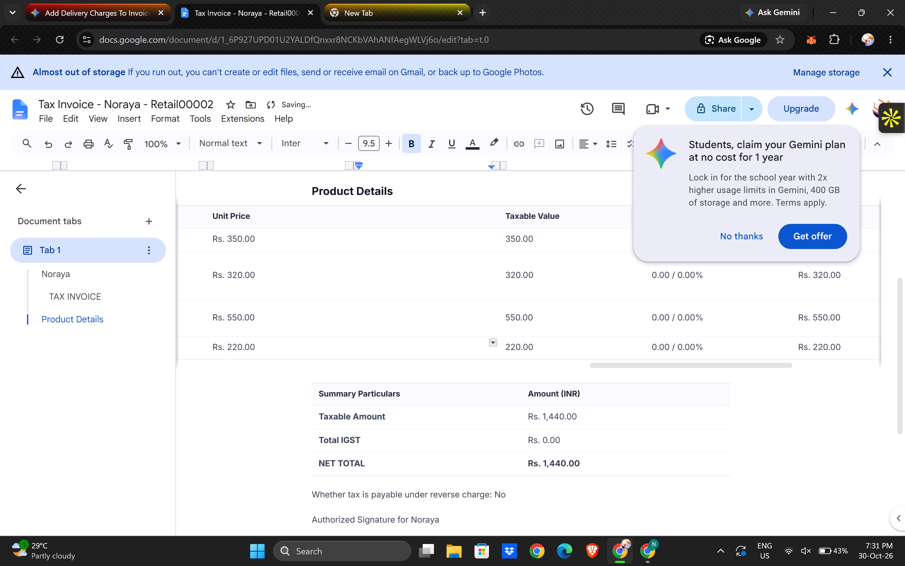
pyautogui.click(356, 219)
pyautogui.moveTo(497, 223); pyautogui.dragTo(343, 222)
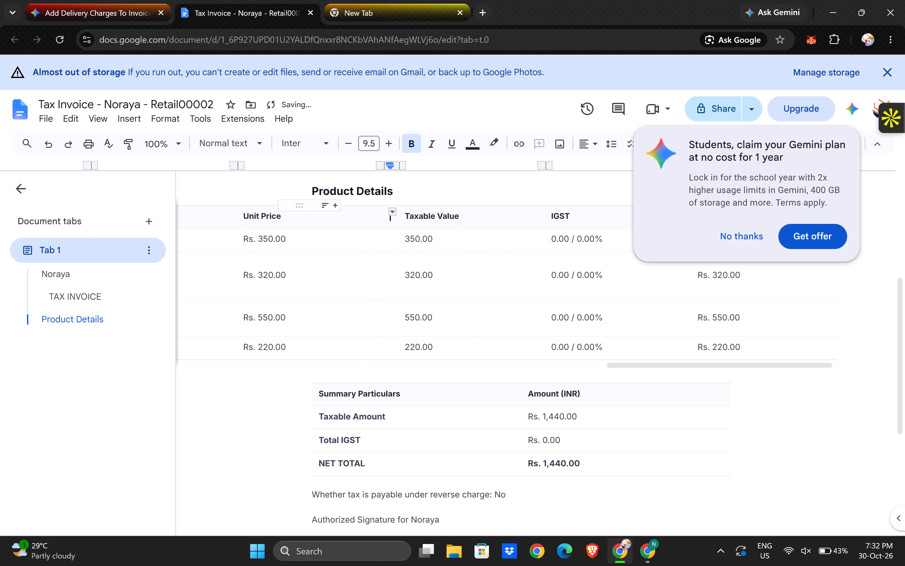
pyautogui.click(738, 243)
# Review the whole invoice, covering the seller and shipping details, product table and summary amounts.
pyautogui.hscroll(10, 586, 310)
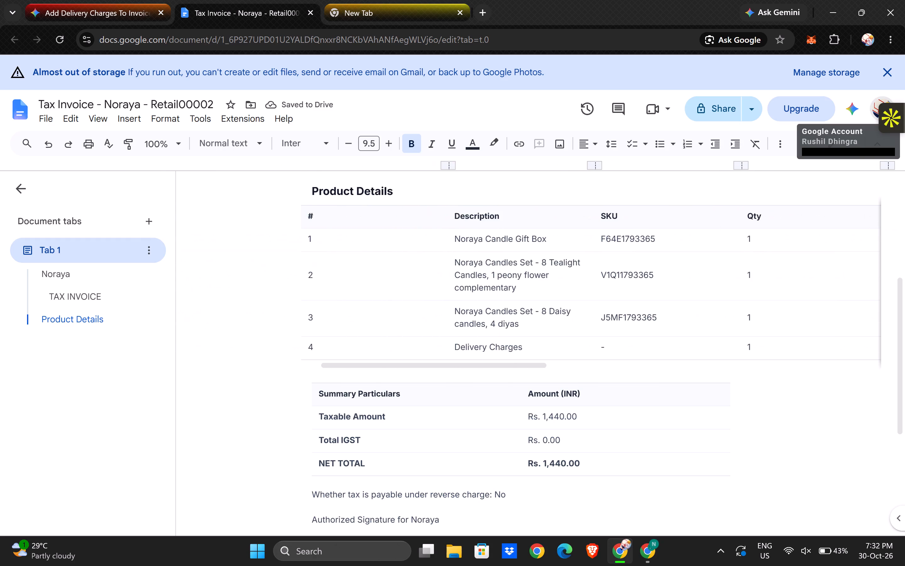
pyautogui.scroll(4, 536, 296)
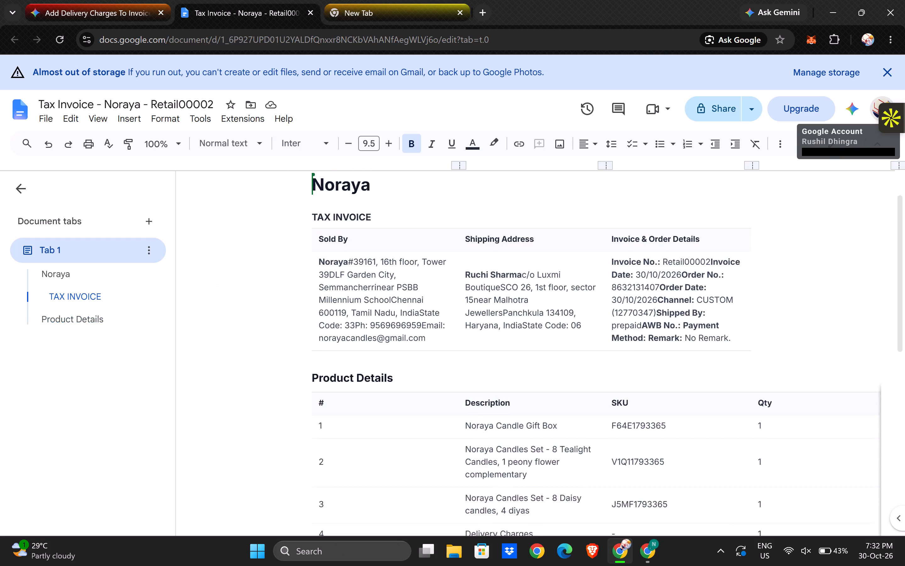
pyautogui.scroll(2, 536, 296)
pyautogui.hscroll(-6, 536, 296)
pyautogui.scroll(-1, 536, 296)
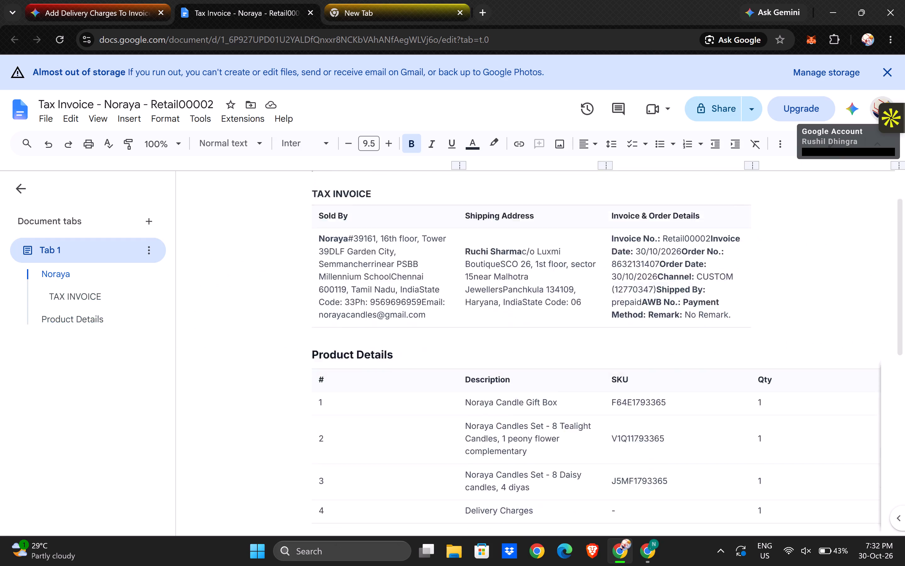
pyautogui.scroll(-3, 536, 296)
pyautogui.scroll(2, 536, 296)
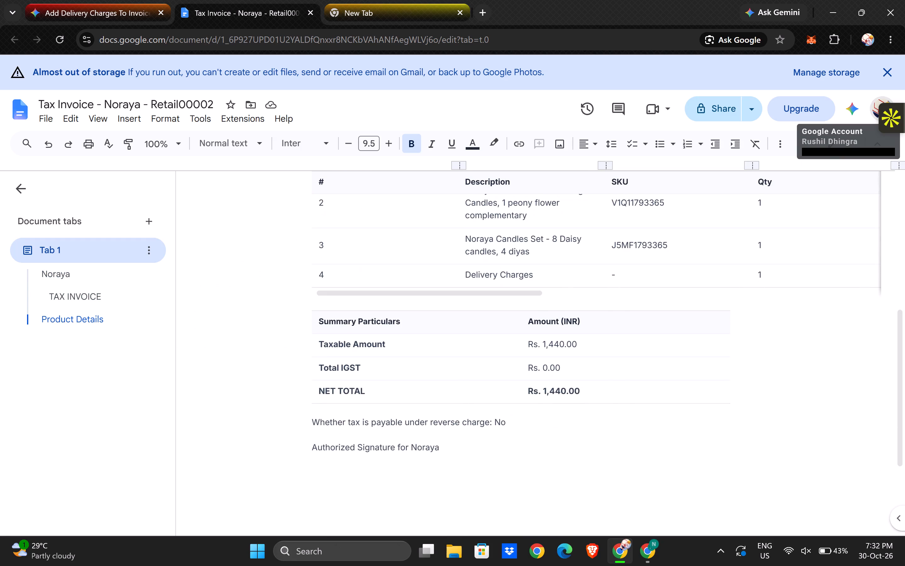
pyautogui.hscroll(-3, 498, 257)
pyautogui.hscroll(4, 498, 257)
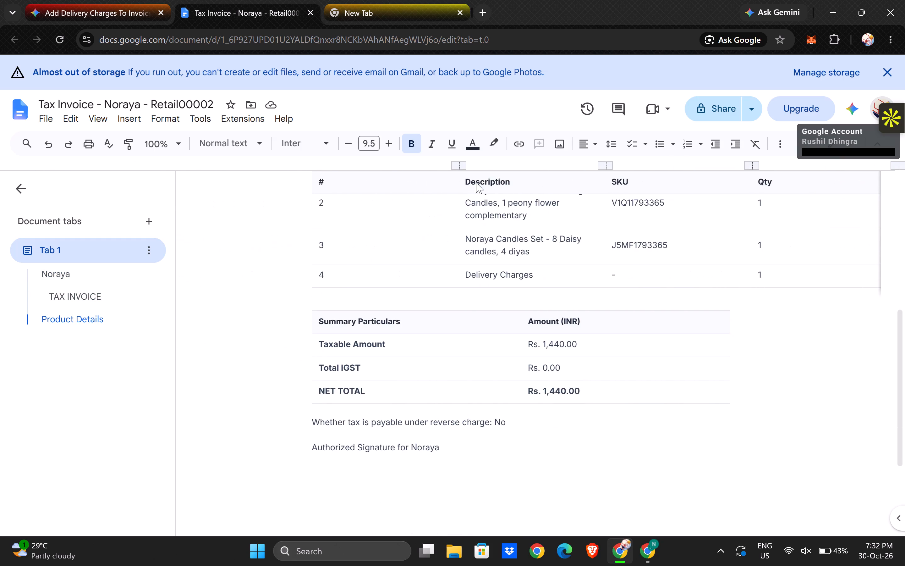
pyautogui.scroll(1, 450, 199)
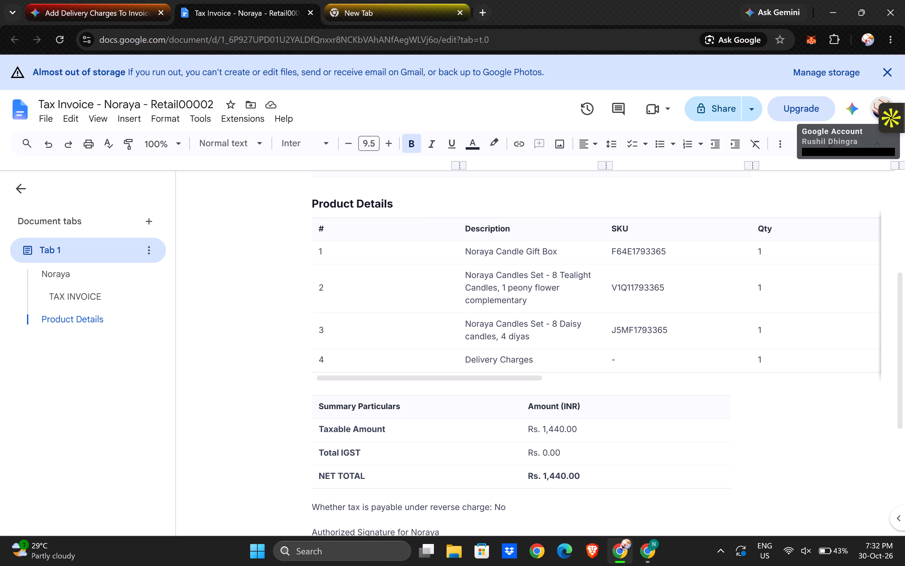
# Narrow the # column of the Product Details table so it just fits the serial numbers.
pyautogui.moveTo(458, 228); pyautogui.dragTo(348, 224)
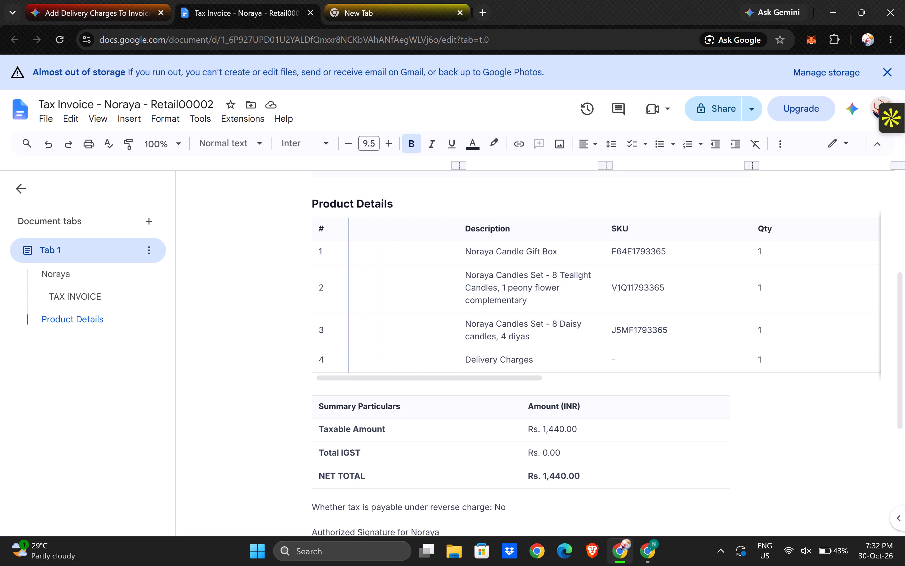
pyautogui.moveTo(348, 224); pyautogui.dragTo(340, 229)
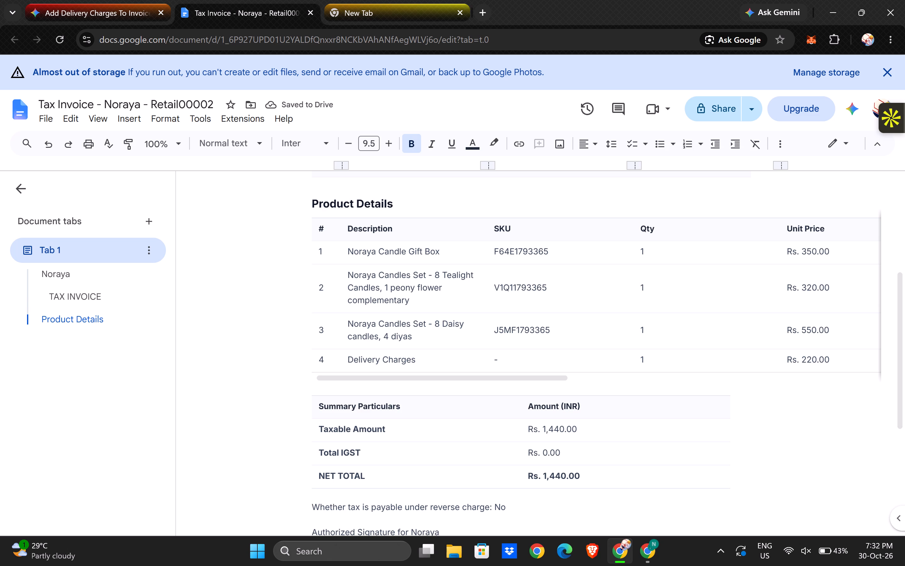
# Clear the SKU column, including its heading, and shrink the emptied column to minimum width.
pyautogui.moveTo(495, 228); pyautogui.dragTo(557, 358)
pyautogui.press('BackSpace')
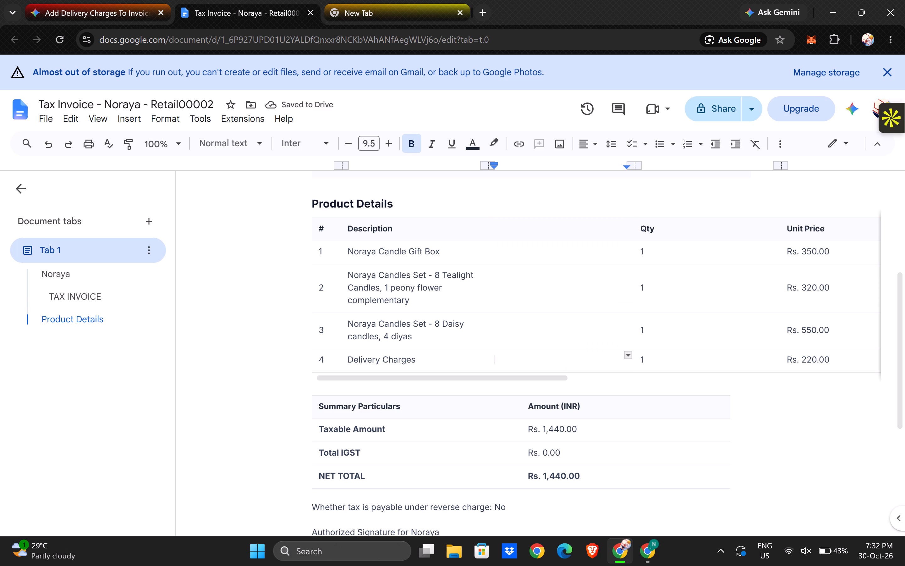
pyautogui.moveTo(634, 233); pyautogui.dragTo(491, 234)
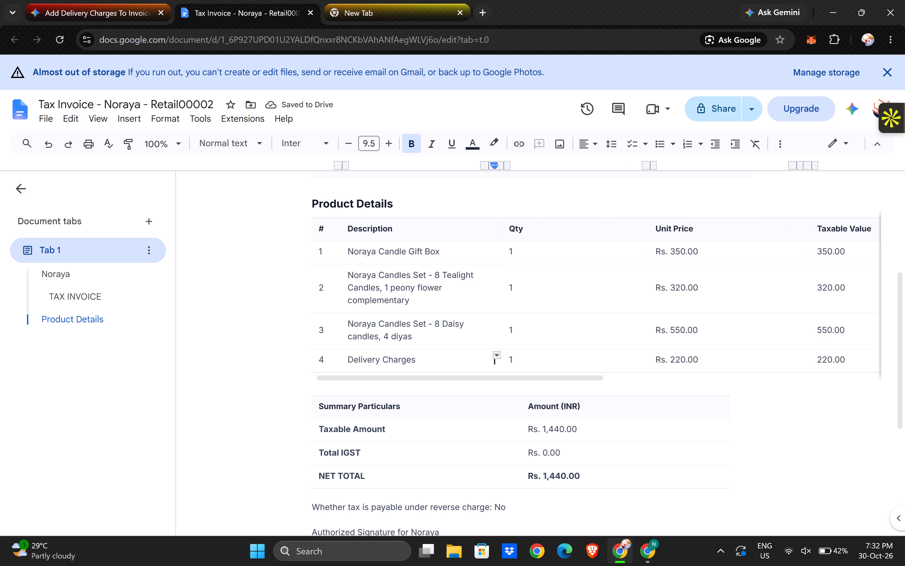
# Narrow the Qty and Unit Price columns of the Product Details table to fit their contents.
pyautogui.moveTo(648, 231); pyautogui.dragTo(551, 224)
pyautogui.moveTo(551, 224); pyautogui.dragTo(538, 227)
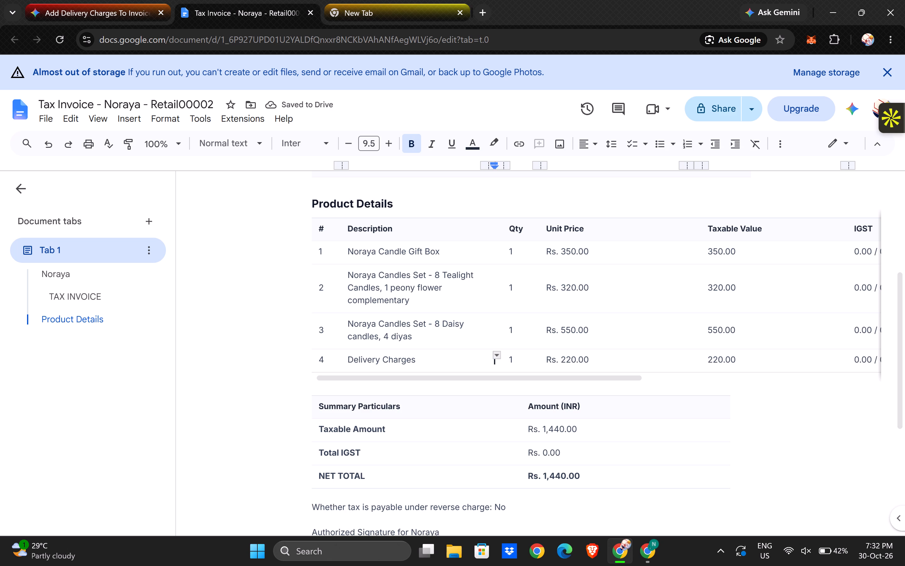
pyautogui.click(681, 232)
pyautogui.moveTo(686, 232); pyautogui.dragTo(623, 228)
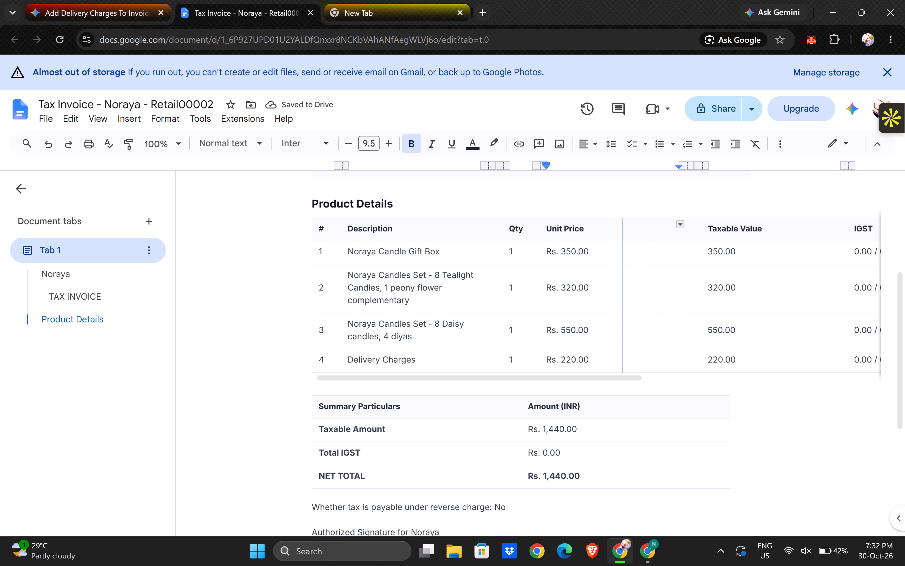
pyautogui.moveTo(623, 228); pyautogui.dragTo(609, 229)
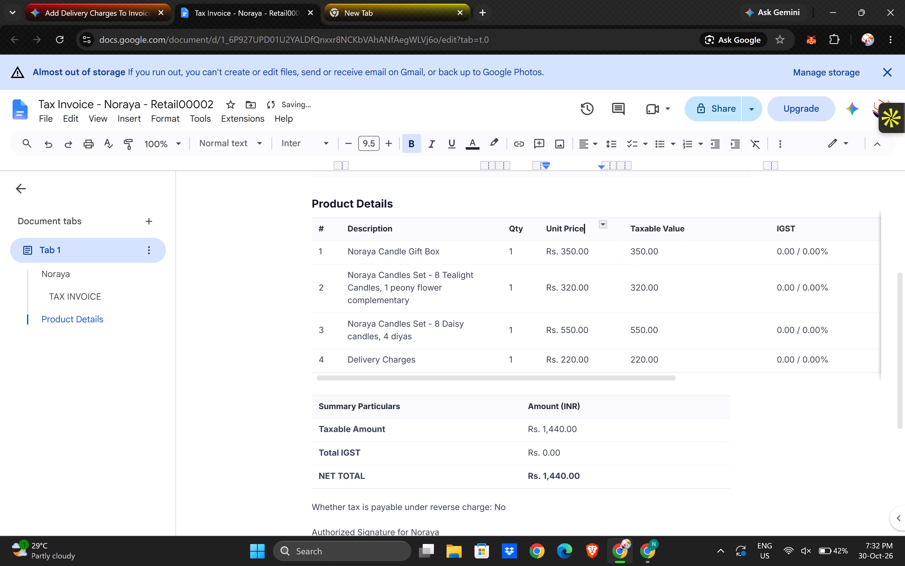
# Clear the Taxable Value column of the Product Details table, including its heading.
pyautogui.moveTo(617, 228); pyautogui.dragTo(686, 350)
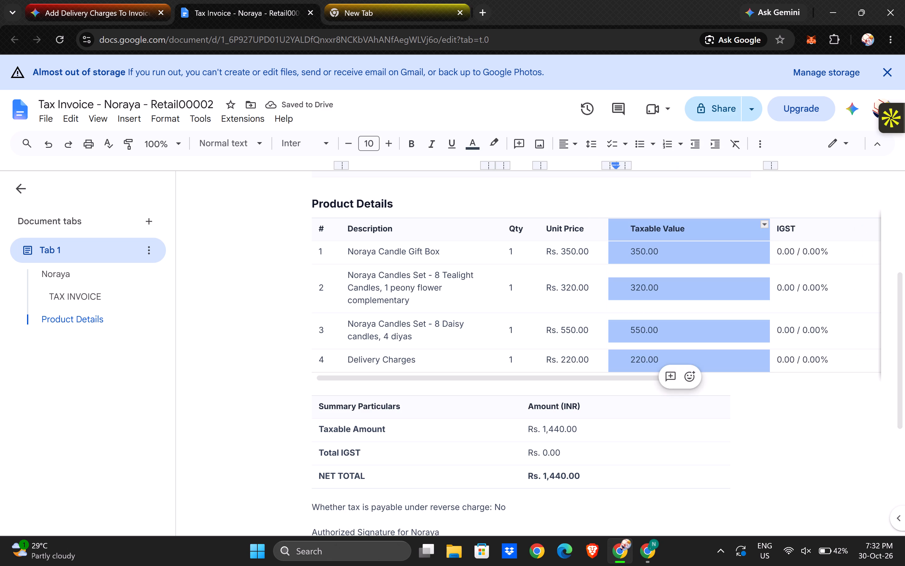
pyautogui.press('BackSpace')
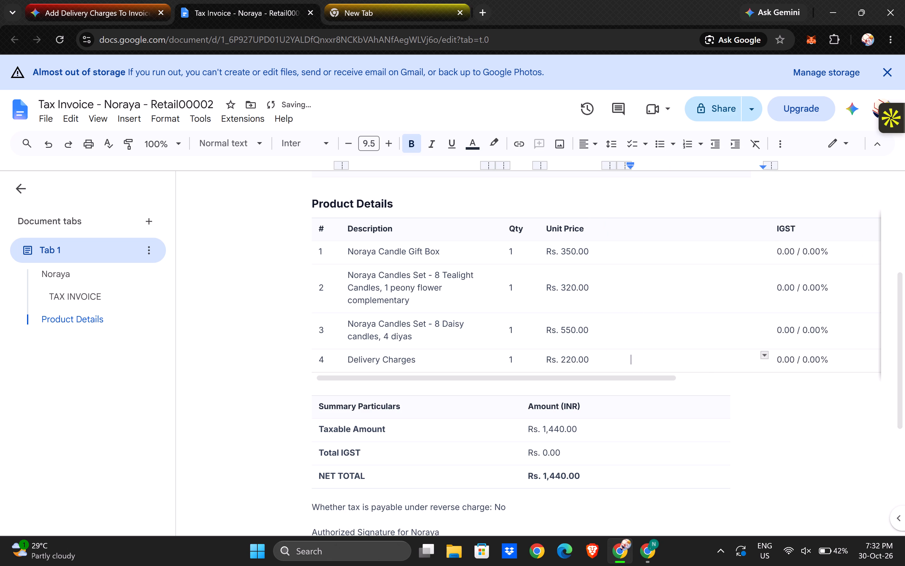
# Delete the quantity and the serial number from the Delivery Charges row.
pyautogui.click(521, 362)
pyautogui.press('BackSpace')
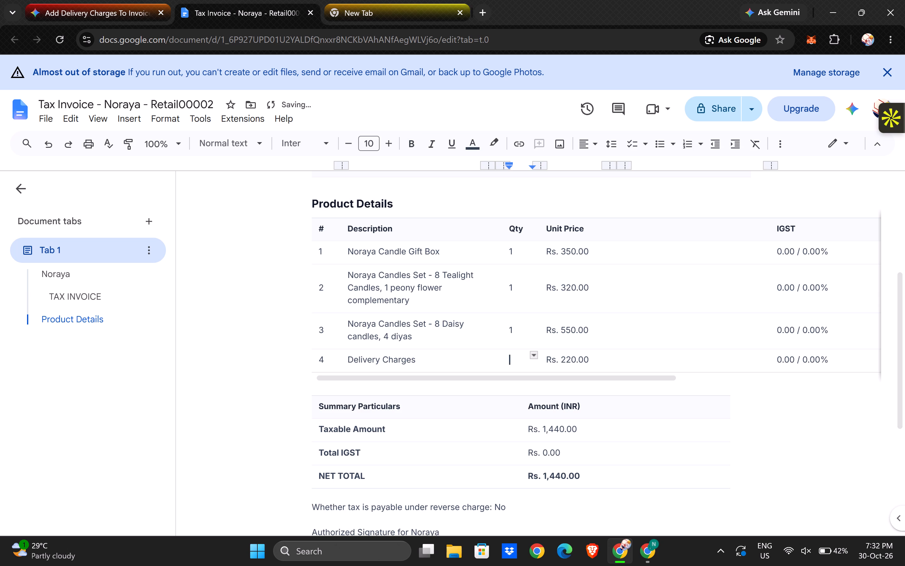
pyautogui.click(332, 361)
pyautogui.press('BackSpace')
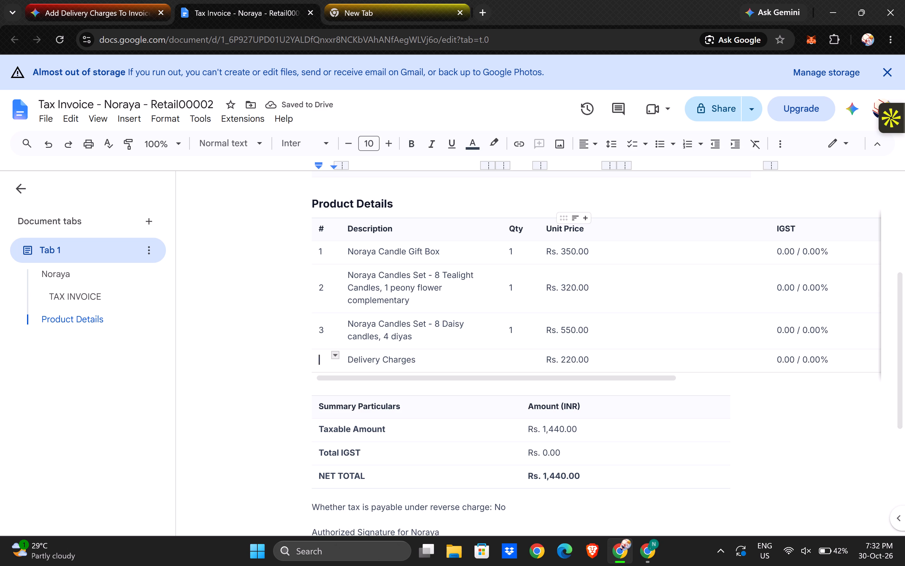
# Clear the IGST column of the Product Details table, including its heading.
pyautogui.moveTo(768, 227); pyautogui.dragTo(776, 236)
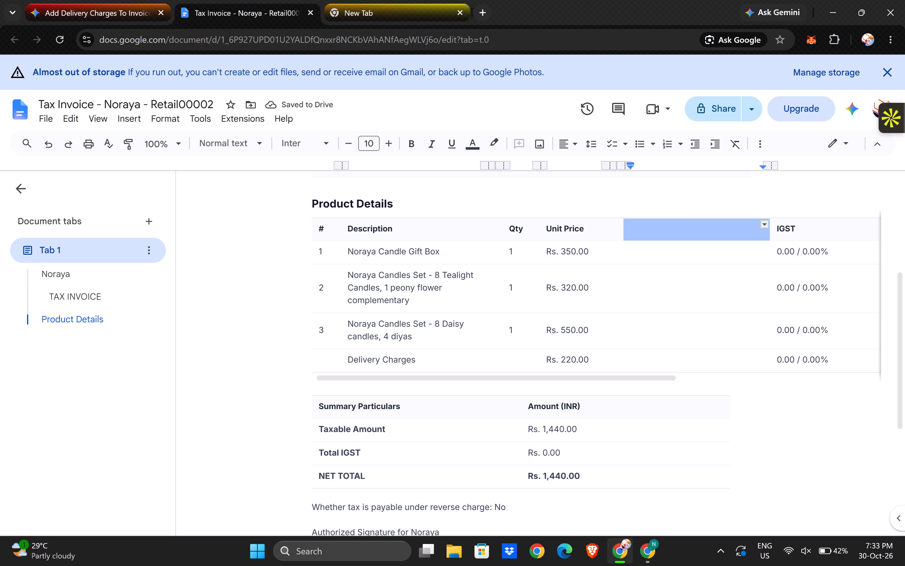
pyautogui.moveTo(776, 236); pyautogui.dragTo(826, 361)
pyautogui.press('BackSpace')
pyautogui.hscroll(-1, 826, 361)
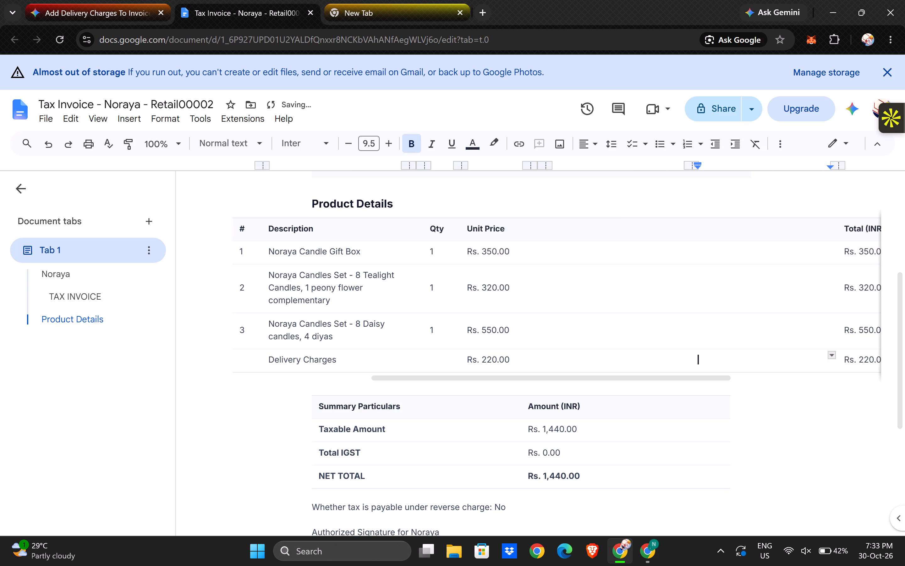
# Narrow the emptied Taxable Value and IGST columns so Total (INR) sits closer to Unit Price in the Product Details table.
pyautogui.hscroll(-1, 826, 361)
pyautogui.hscroll(-1, 785, 339)
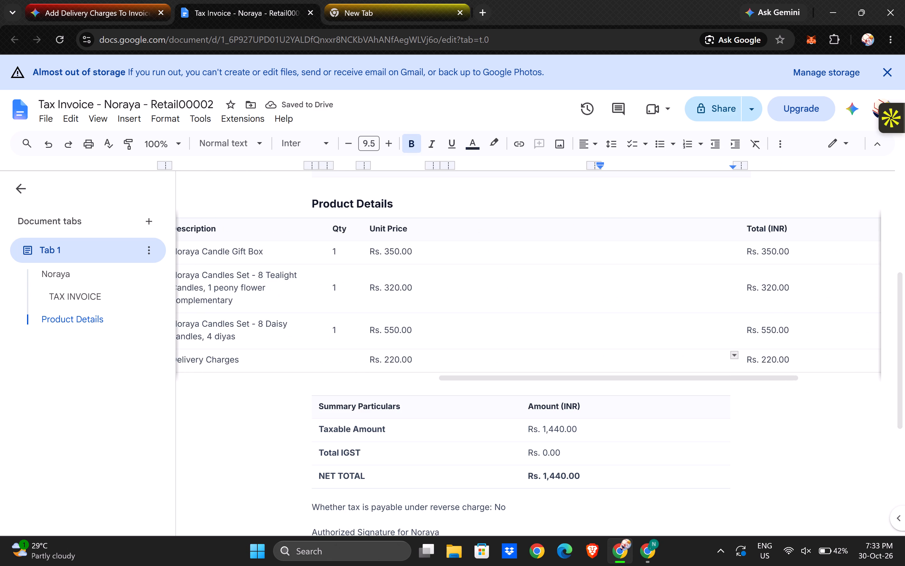
pyautogui.moveTo(740, 230); pyautogui.dragTo(501, 239)
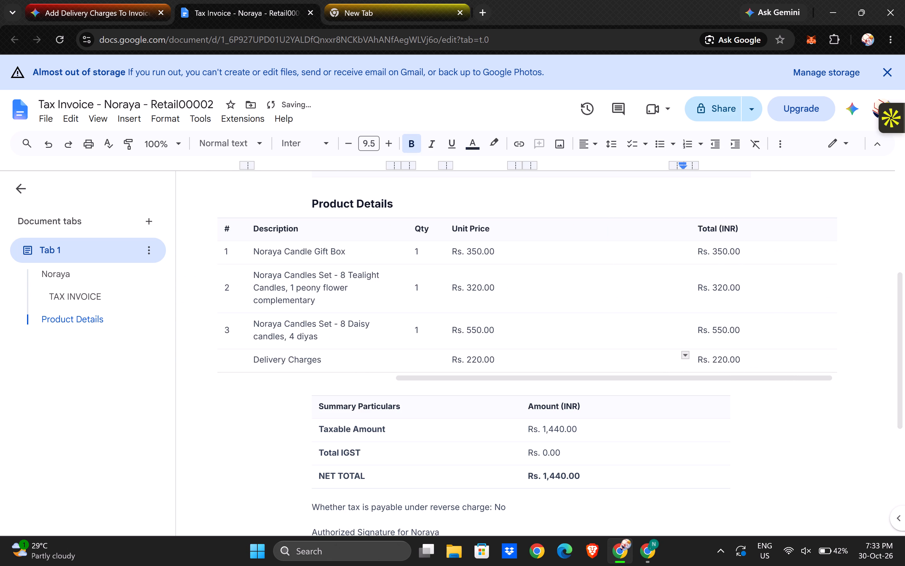
pyautogui.moveTo(676, 230); pyautogui.dragTo(552, 229)
pyautogui.scroll(1, 608, 297)
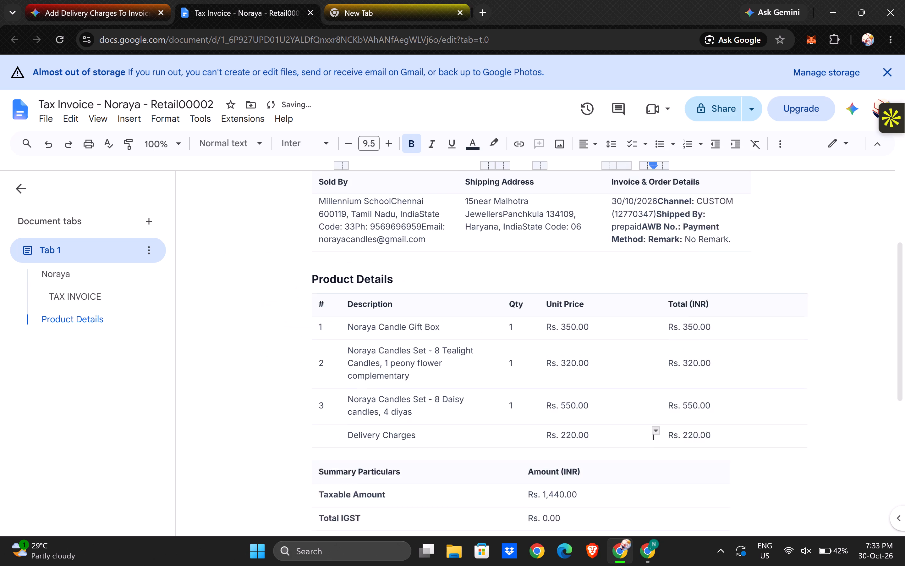
pyautogui.scroll(1, 608, 297)
pyautogui.scroll(-1, 608, 297)
pyautogui.hscroll(-1, 721, 358)
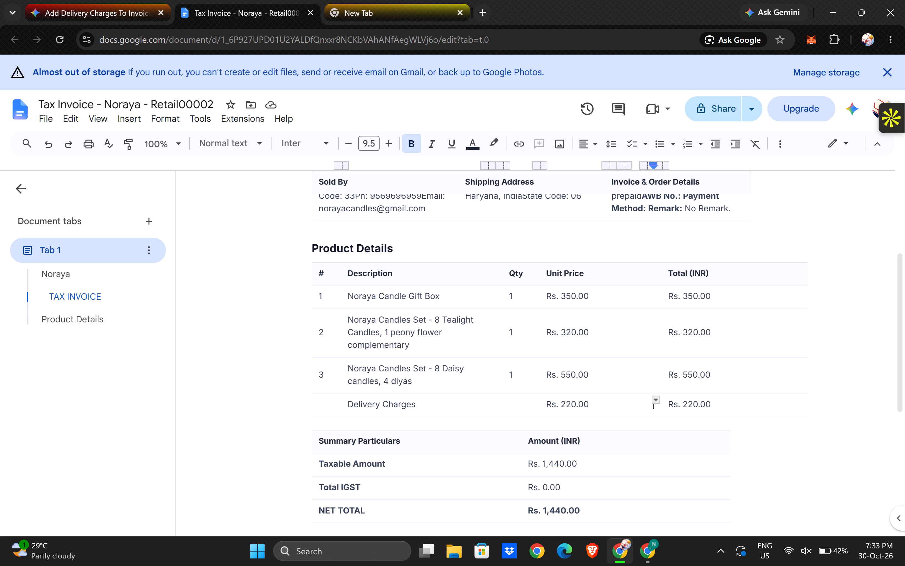
# Widen the Qty column and tighten the empty columns between Unit Price and Total (INR) in the Product Details table.
pyautogui.moveTo(624, 275); pyautogui.dragTo(638, 274)
pyautogui.moveTo(638, 274); pyautogui.dragTo(640, 273)
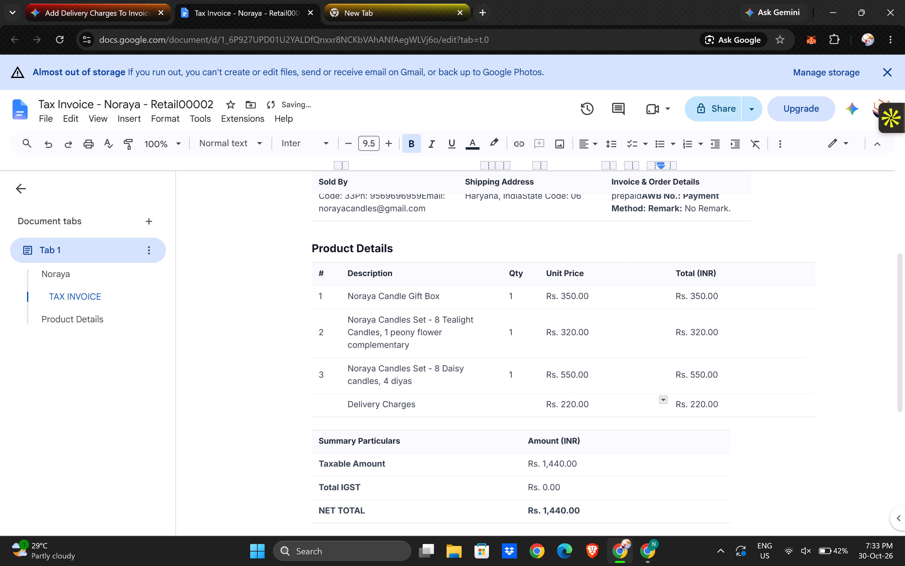
pyautogui.moveTo(540, 273); pyautogui.dragTo(560, 275)
pyautogui.moveTo(560, 275); pyautogui.dragTo(561, 275)
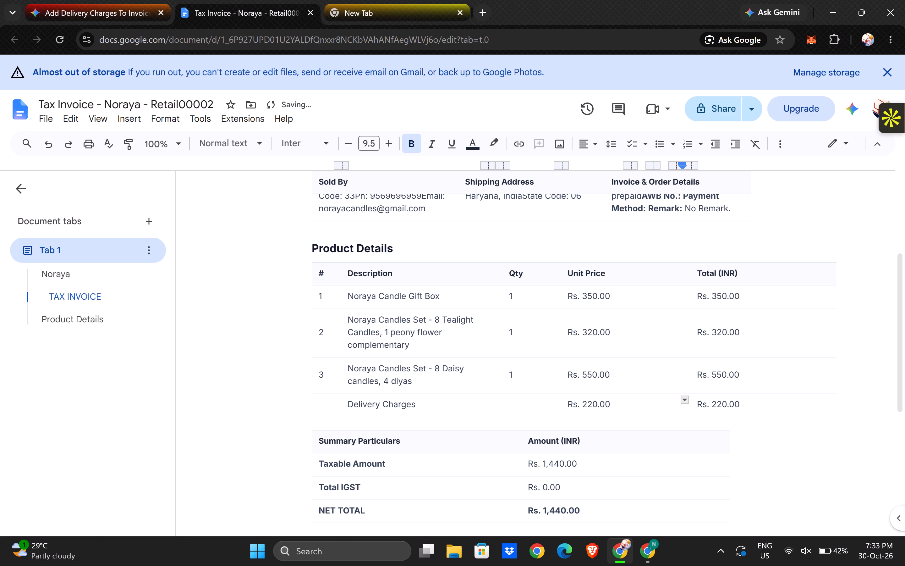
pyautogui.moveTo(674, 276); pyautogui.dragTo(650, 276)
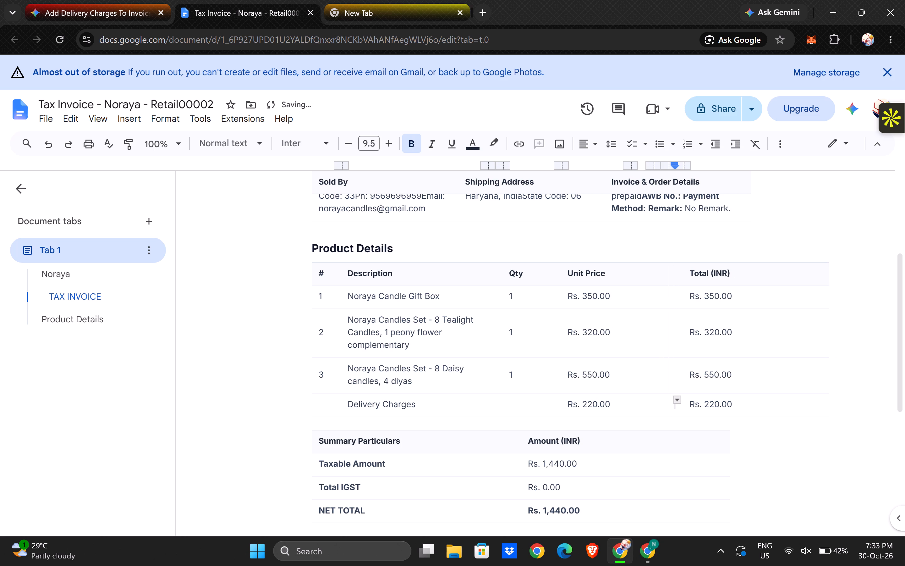
pyautogui.moveTo(653, 275); pyautogui.dragTo(648, 274)
pyautogui.moveTo(648, 274); pyautogui.dragTo(638, 273)
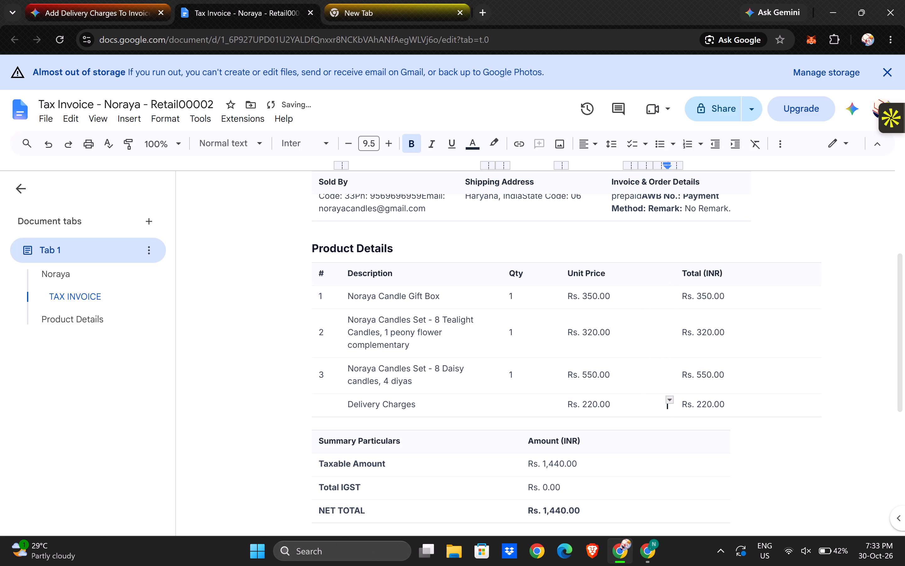
pyautogui.moveTo(646, 275); pyautogui.dragTo(628, 275)
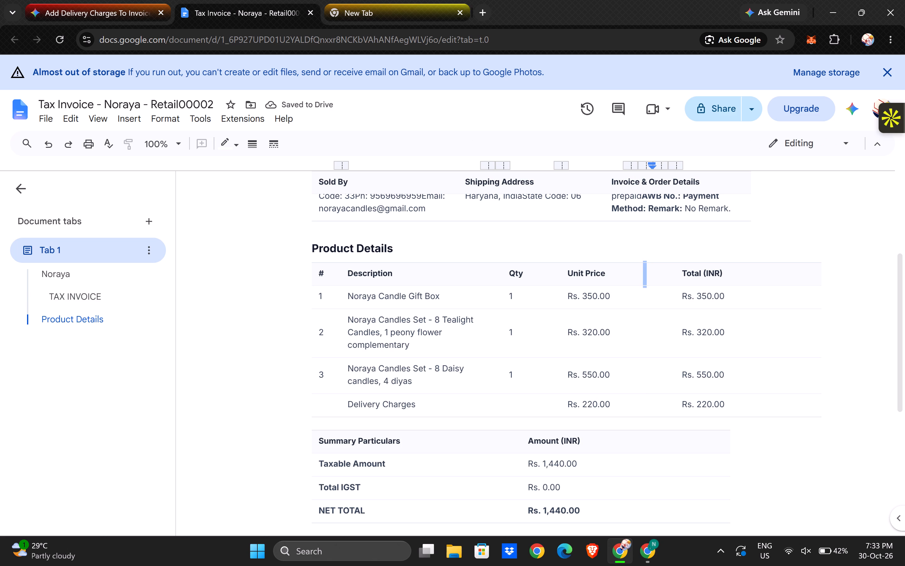
pyautogui.moveTo(628, 275); pyautogui.dragTo(623, 275)
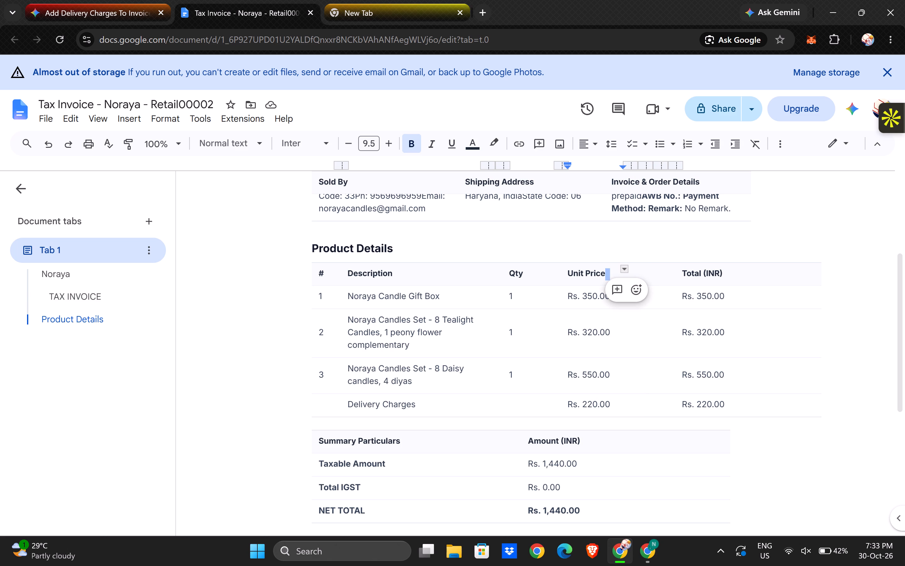
# Narrow the Total (INR) column so the Product Details table roughly matches the width of the seller and shipping table.
pyautogui.click(768, 284)
pyautogui.hscroll(-2, 797, 308)
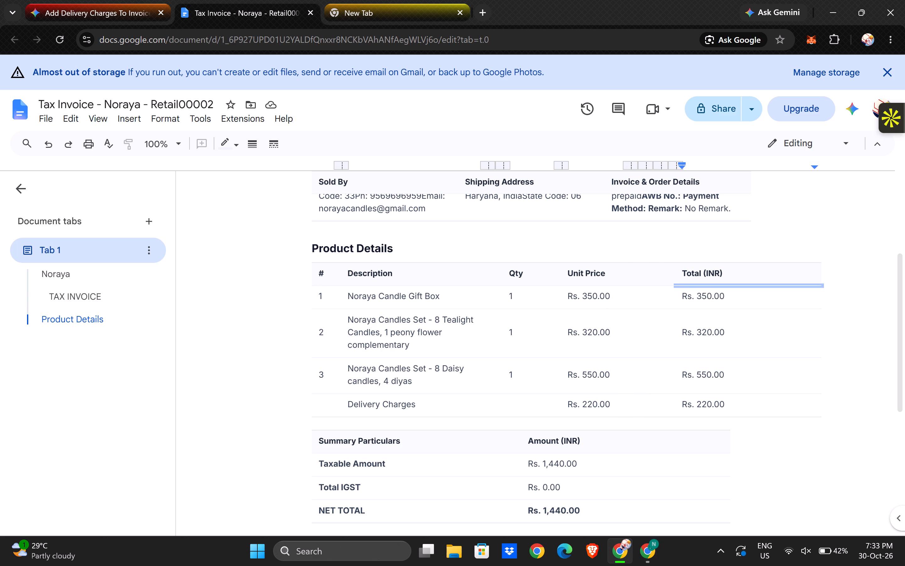
pyautogui.click(820, 275)
pyautogui.moveTo(820, 275); pyautogui.dragTo(780, 279)
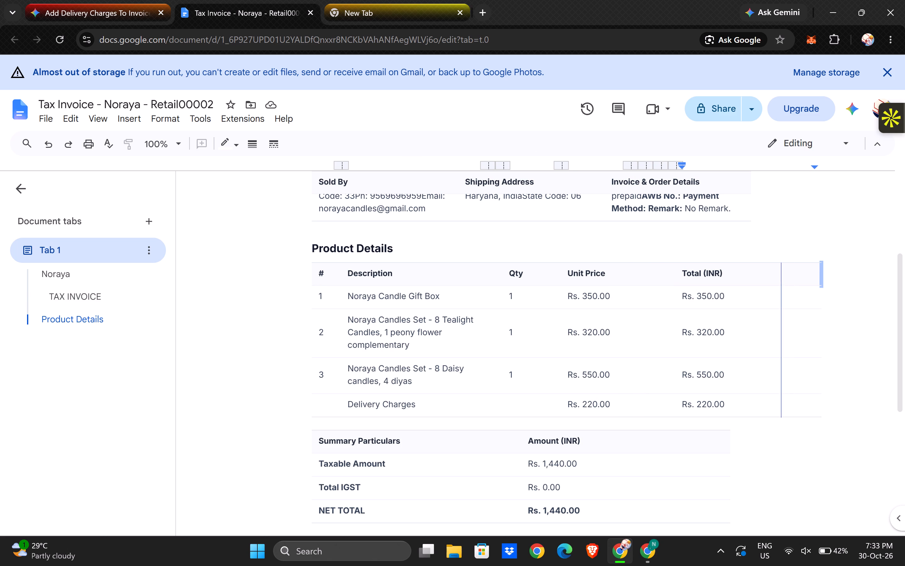
pyautogui.moveTo(780, 279); pyautogui.dragTo(755, 280)
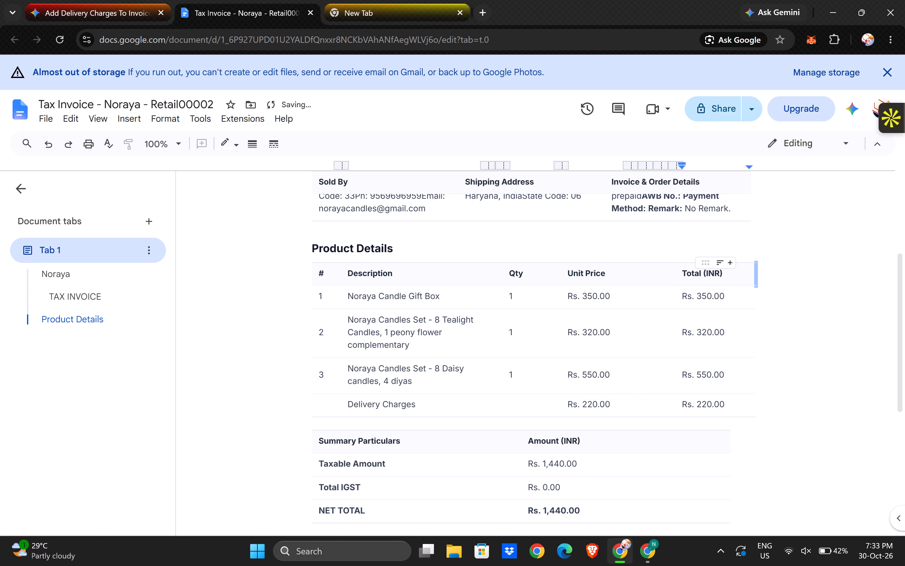
pyautogui.click(761, 344)
# Clear the labels and amounts of the Total IGST and Taxable Amount rows in the Summary Particulars table.
pyautogui.scroll(-1, 777, 391)
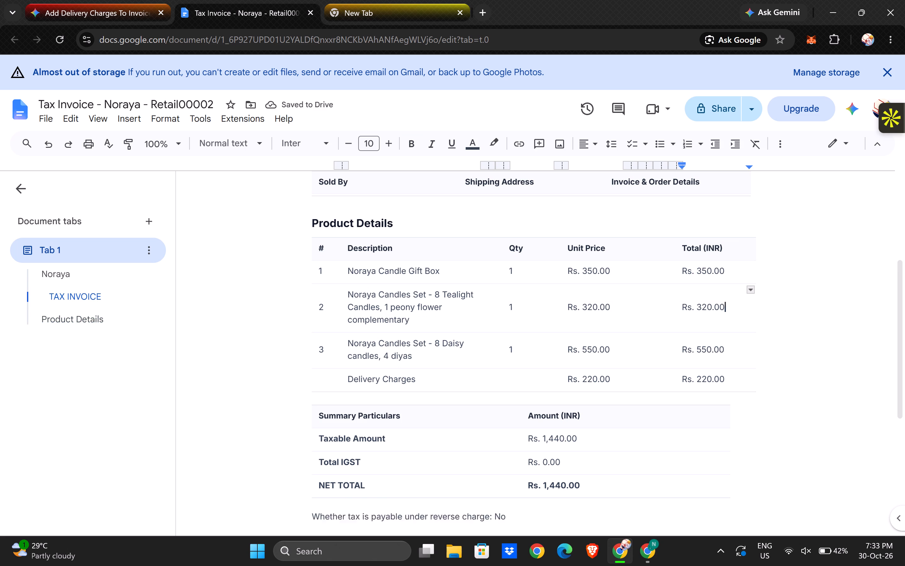
pyautogui.scroll(-1, 777, 391)
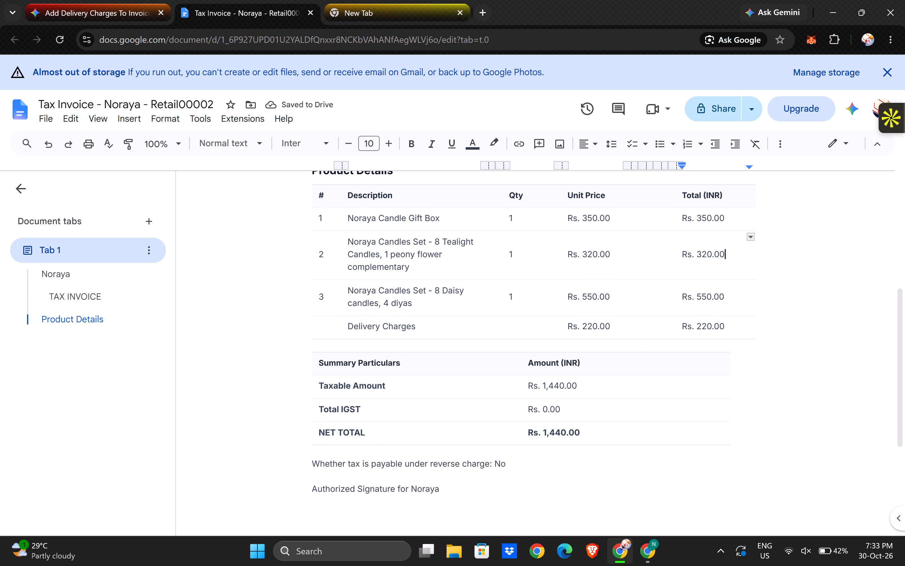
pyautogui.scroll(-1, 630, 376)
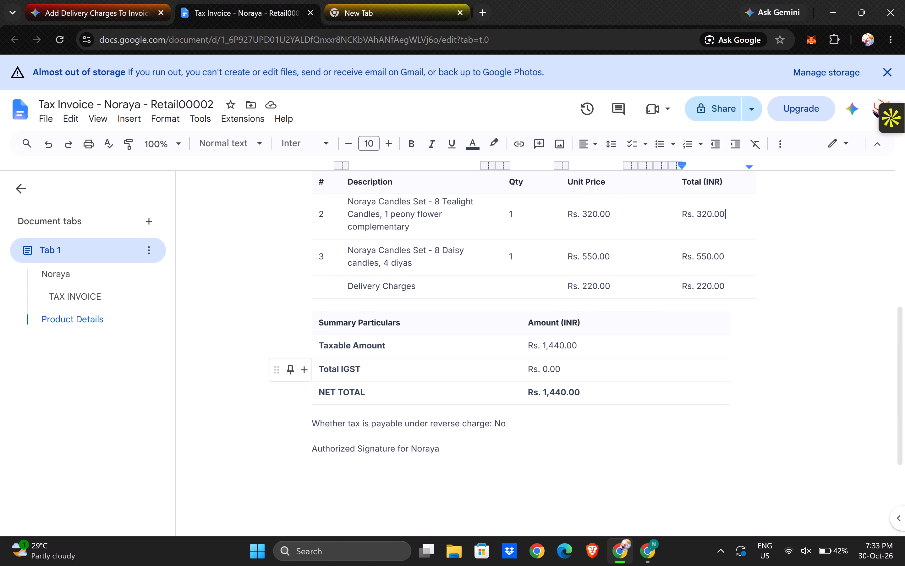
pyautogui.moveTo(581, 366); pyautogui.dragTo(593, 355)
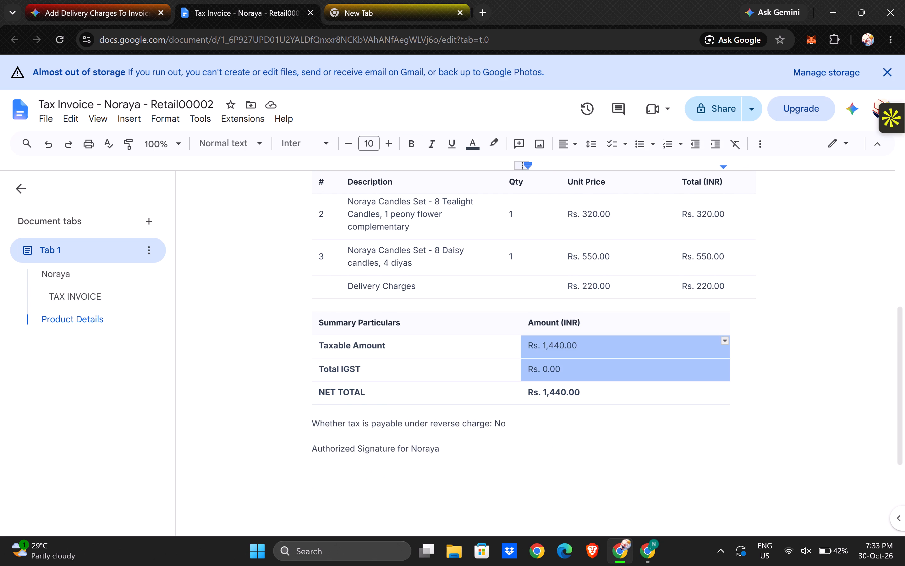
pyautogui.moveTo(593, 355); pyautogui.dragTo(367, 366)
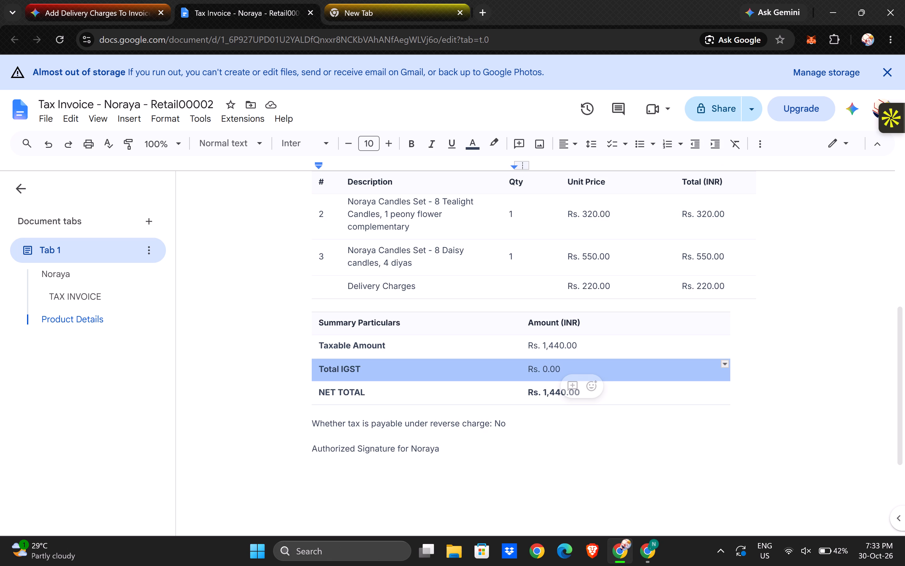
pyautogui.press('BackSpace')
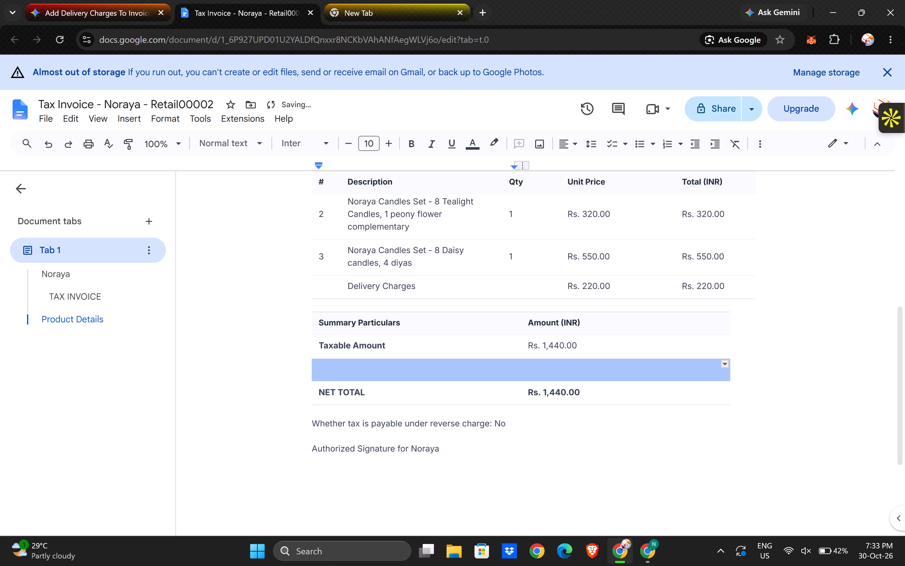
pyautogui.moveTo(316, 343); pyautogui.dragTo(551, 357)
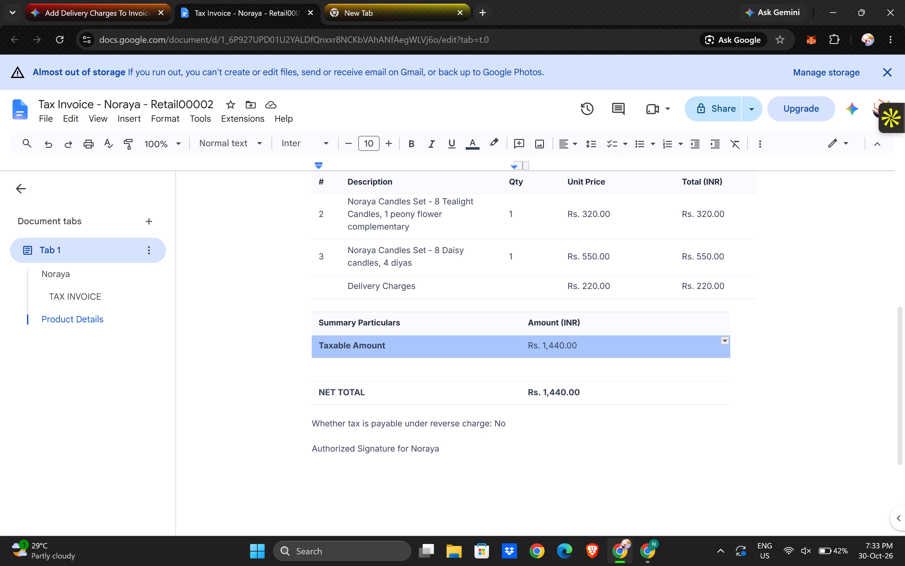
pyautogui.moveTo(551, 357); pyautogui.dragTo(596, 351)
pyautogui.press('BackSpace')
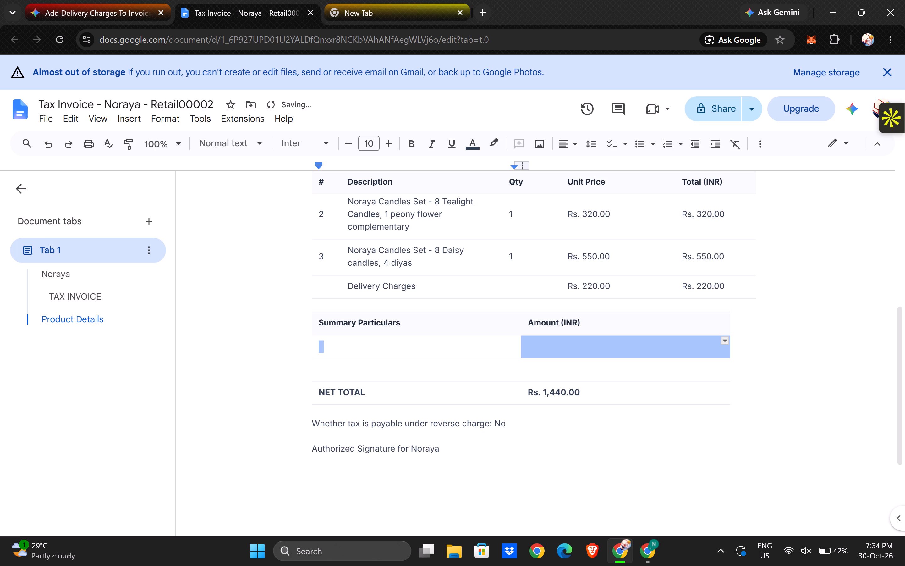
# Delete the two empty rows above NET TOTAL from the Summary Particulars table.
pyautogui.click(714, 371)
pyautogui.press('BackSpace')
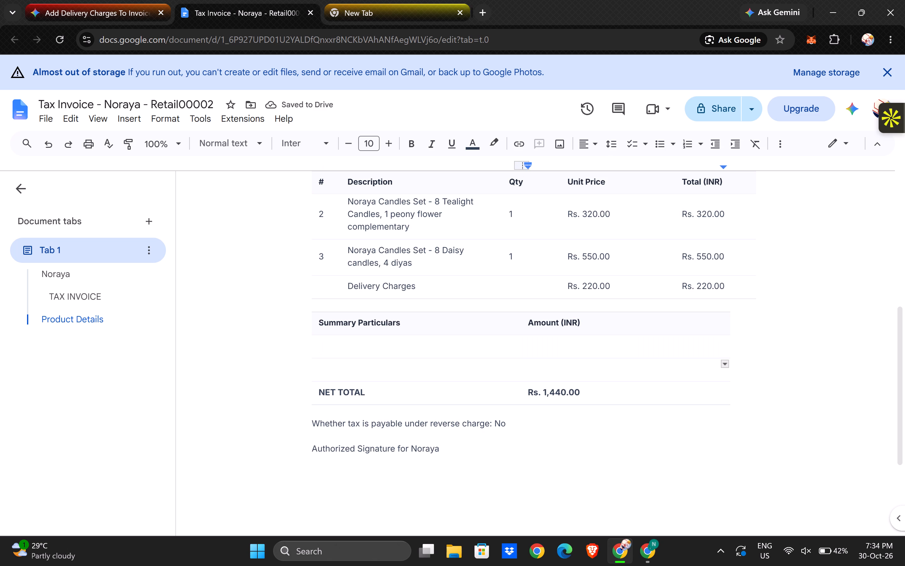
pyautogui.press('BackSpace')
pyautogui.press('BackSpace')
pyautogui.moveTo(724, 375); pyautogui.dragTo(365, 344)
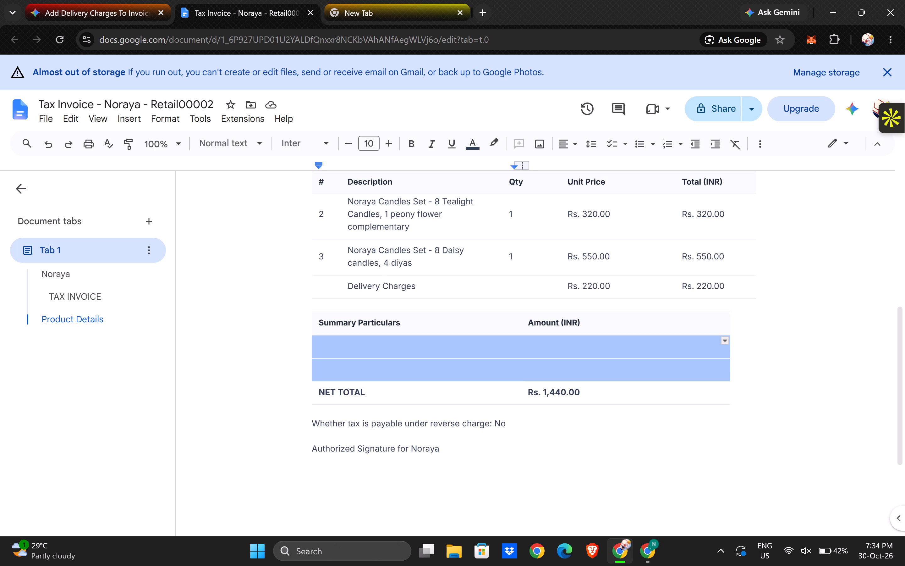
pyautogui.press('BackSpace')
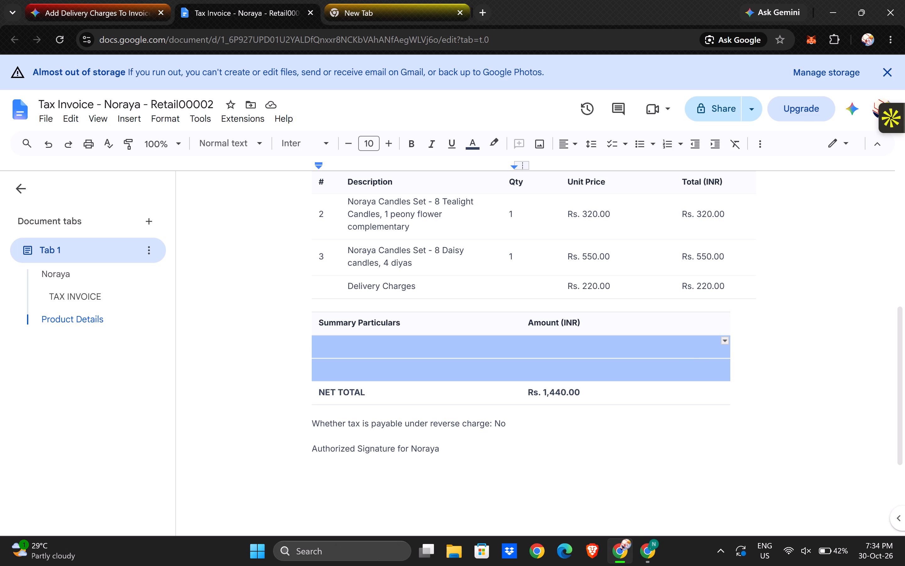
pyautogui.rightClick(639, 363)
pyautogui.click(685, 353)
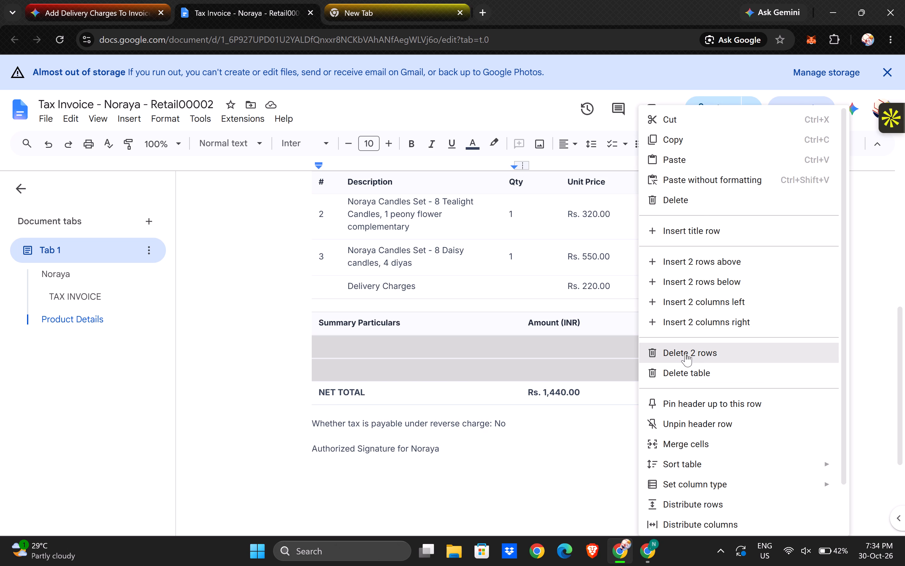
# Review the invoice from the Noraya heading to the signature line, checking the layout of all tables.
pyautogui.scroll(5, 580, 357)
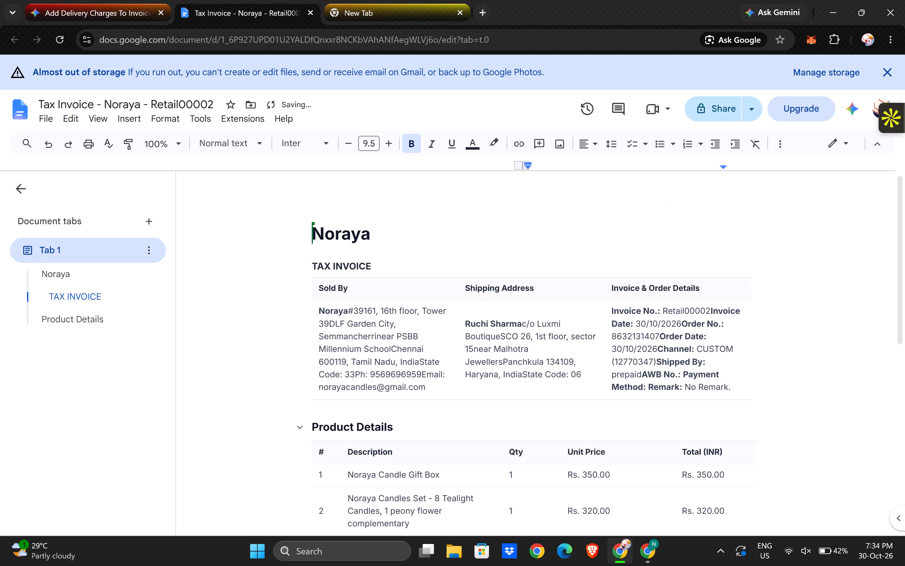
pyautogui.hscroll(-2, 580, 357)
pyautogui.scroll(-1, 580, 357)
pyautogui.scroll(1, 580, 357)
pyautogui.scroll(-3, 580, 357)
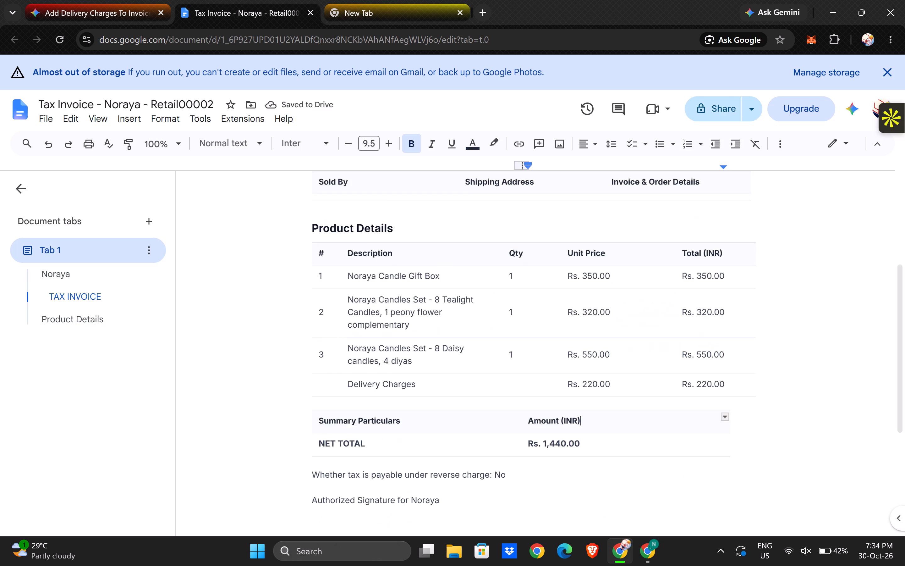
pyautogui.scroll(-1, 580, 357)
pyautogui.scroll(1, 580, 357)
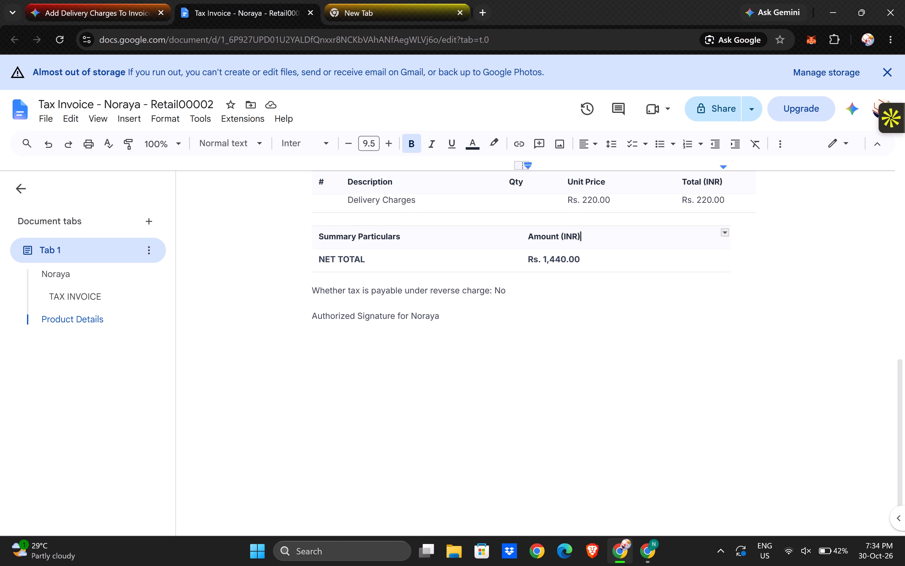
pyautogui.scroll(1, 580, 357)
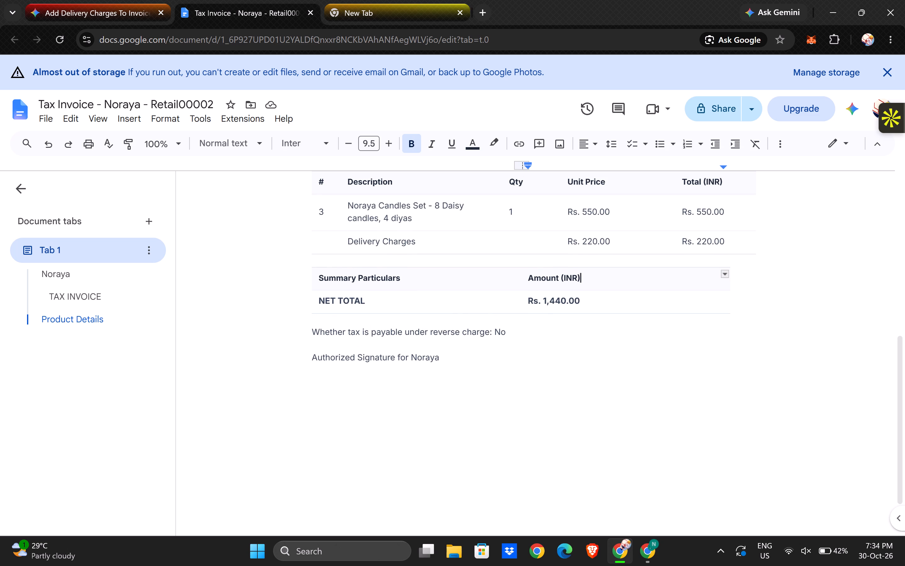
pyautogui.scroll(3, 359, 330)
pyautogui.hscroll(-1, 359, 330)
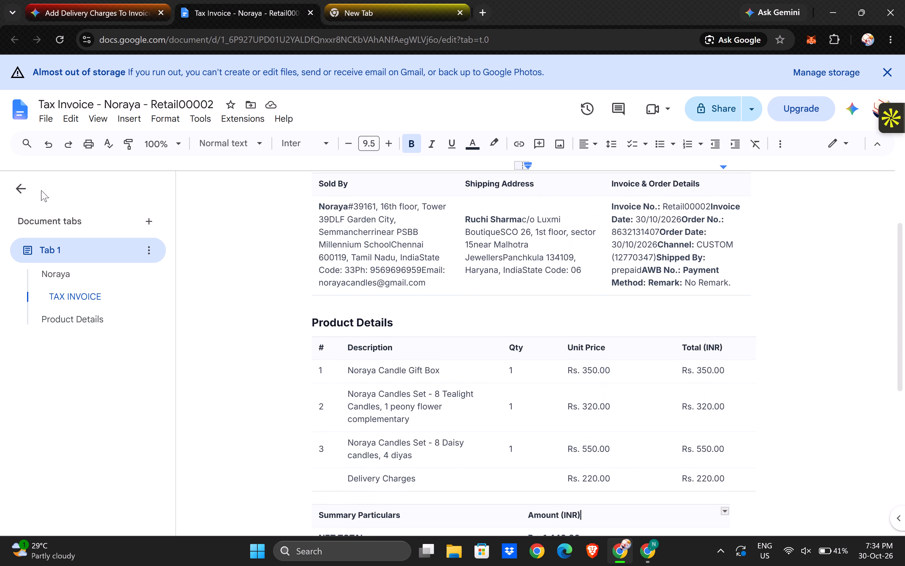
# Preview the invoice's printed page, checking the layout, and leave without printing.
pyautogui.click(49, 113)
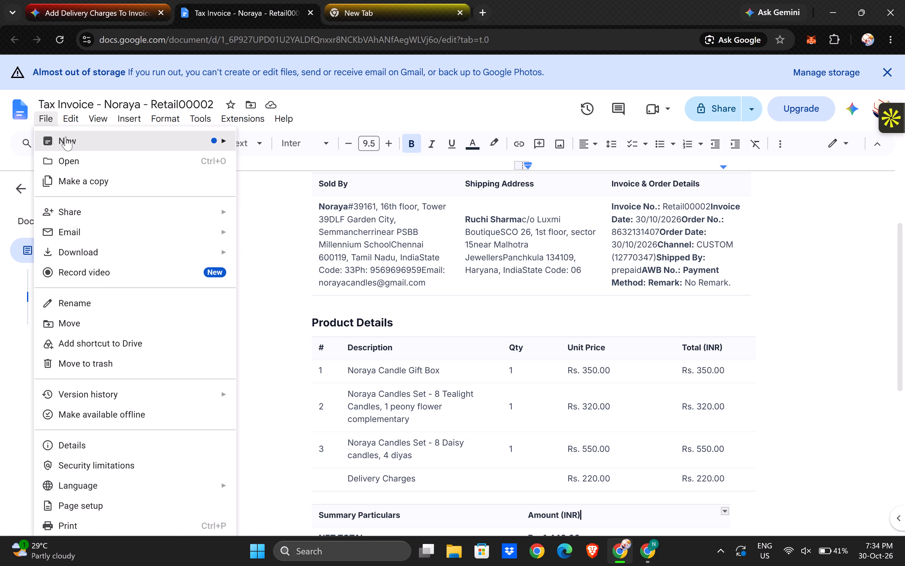
pyautogui.scroll(-2, 167, 309)
pyautogui.click(197, 519)
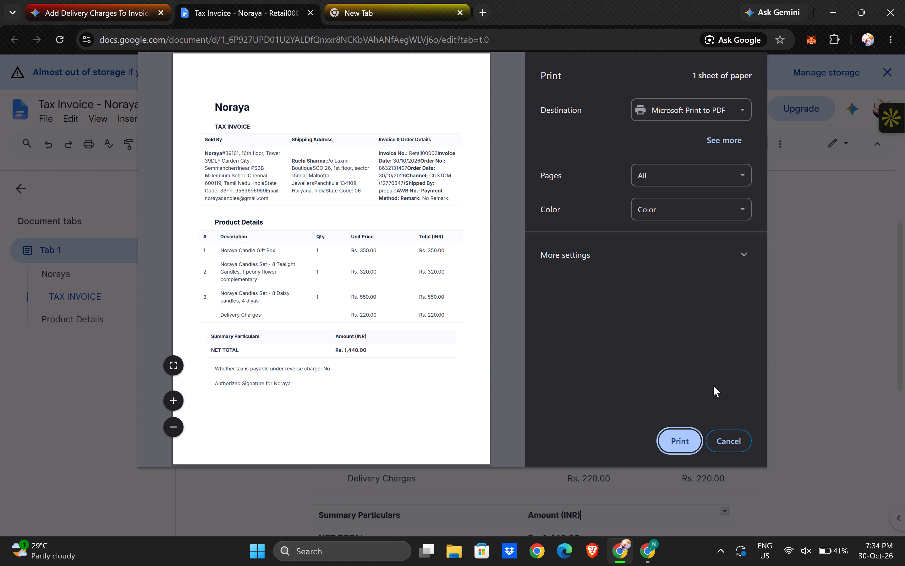
pyautogui.click(817, 239)
pyautogui.click(714, 437)
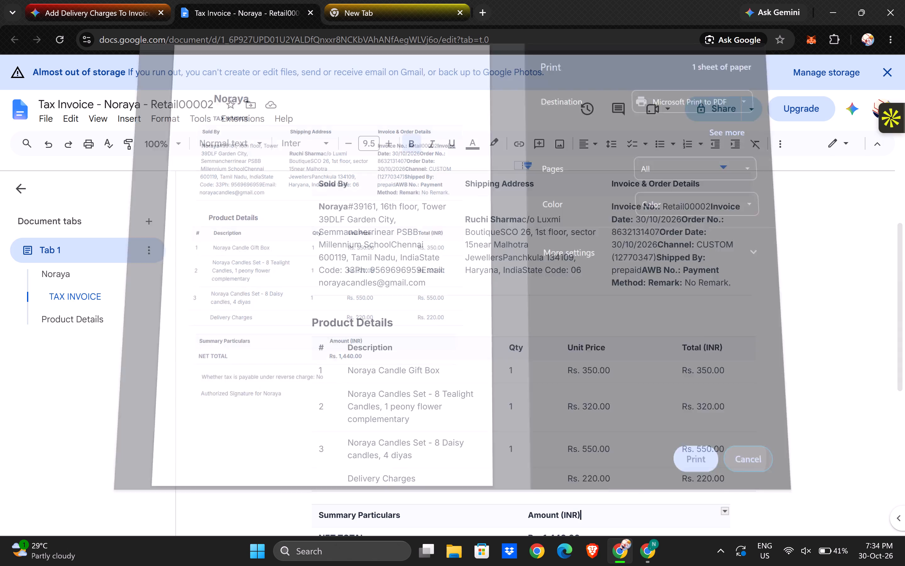
# Delete the reverse charge statement between the Summary Particulars table and the signature line.
pyautogui.scroll(-4, 581, 441)
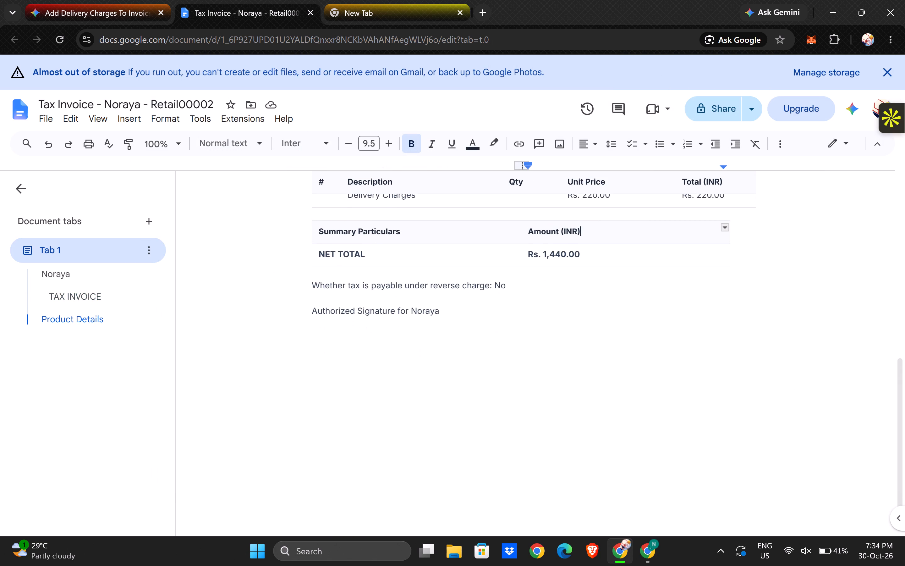
pyautogui.moveTo(513, 282); pyautogui.dragTo(332, 277)
pyautogui.hscroll(-1, 397, 272)
pyautogui.press('BackSpace')
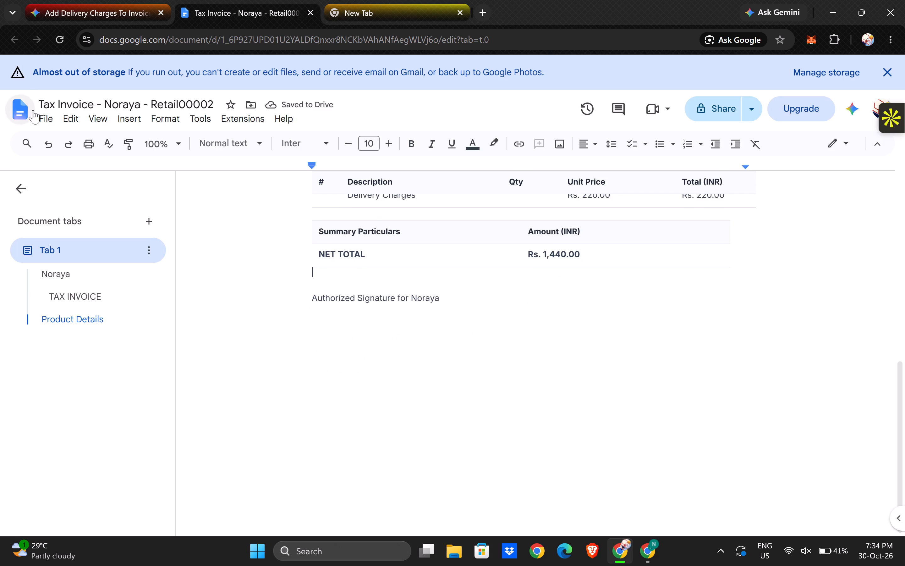
# In the Invoice & Order Details cell, put Invoice Date, Order No., Order Date and Channel each on a separate line.
pyautogui.scroll(4, 398, 345)
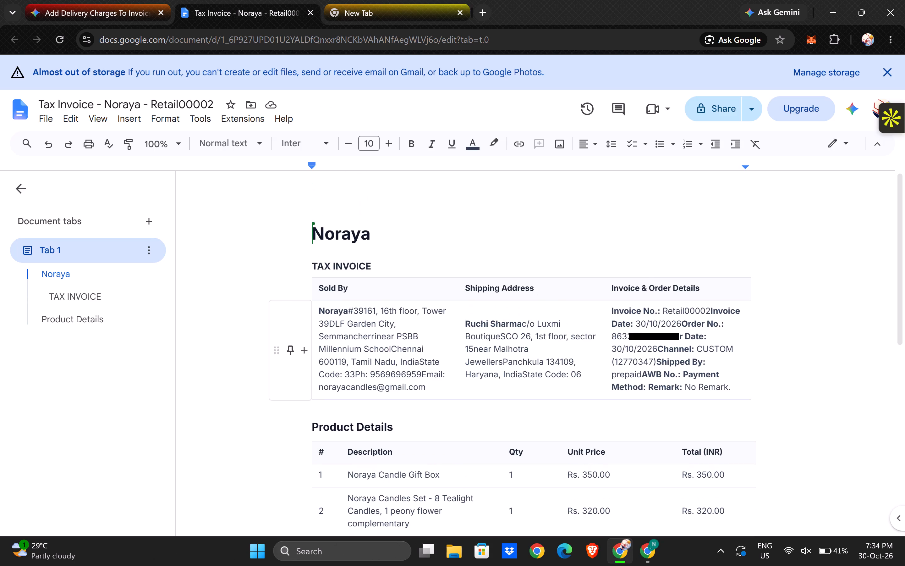
pyautogui.click(710, 312)
pyautogui.press('Return')
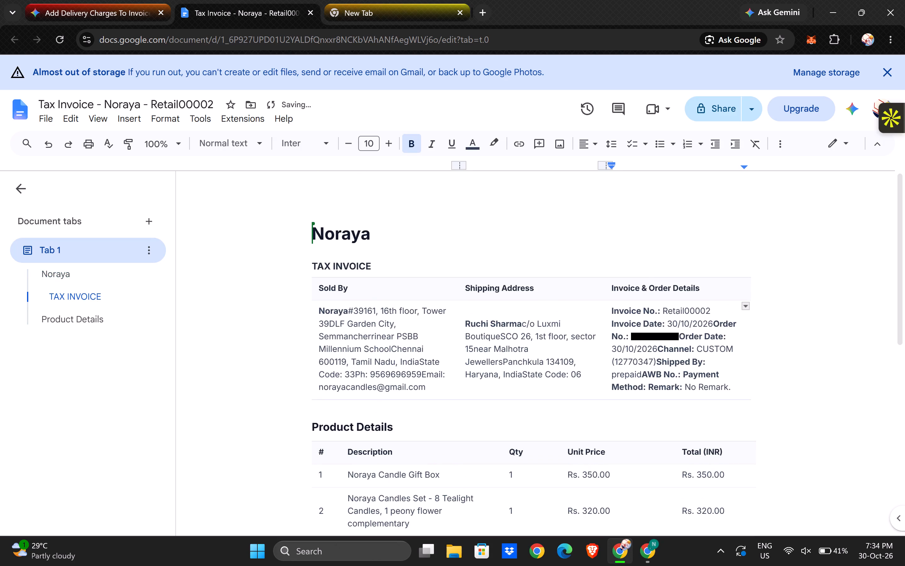
pyautogui.click(711, 322)
pyautogui.press('Return')
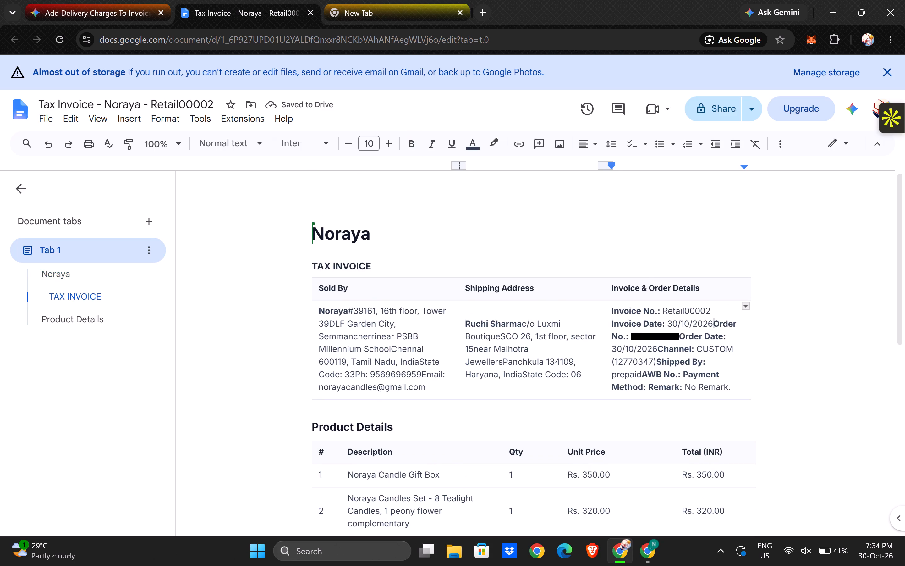
pyautogui.click(704, 337)
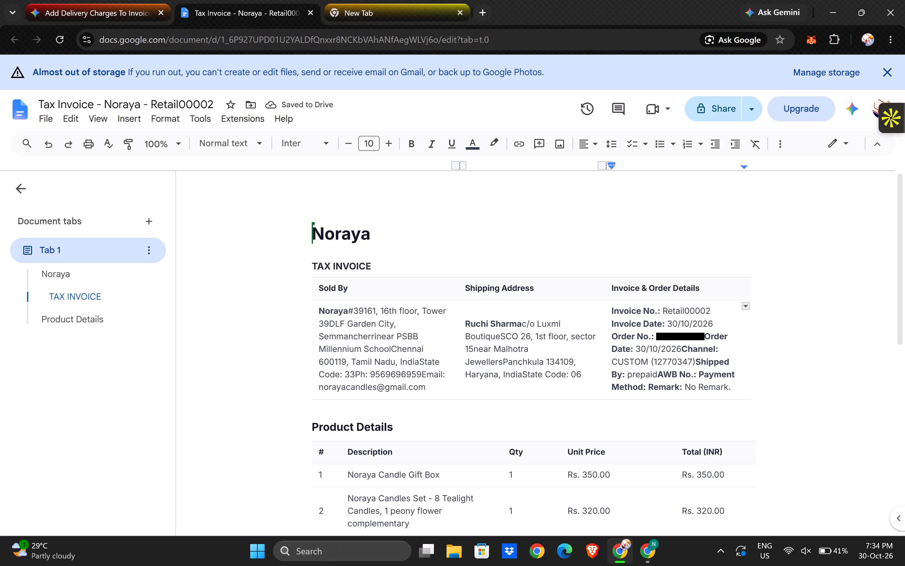
pyautogui.press('Return')
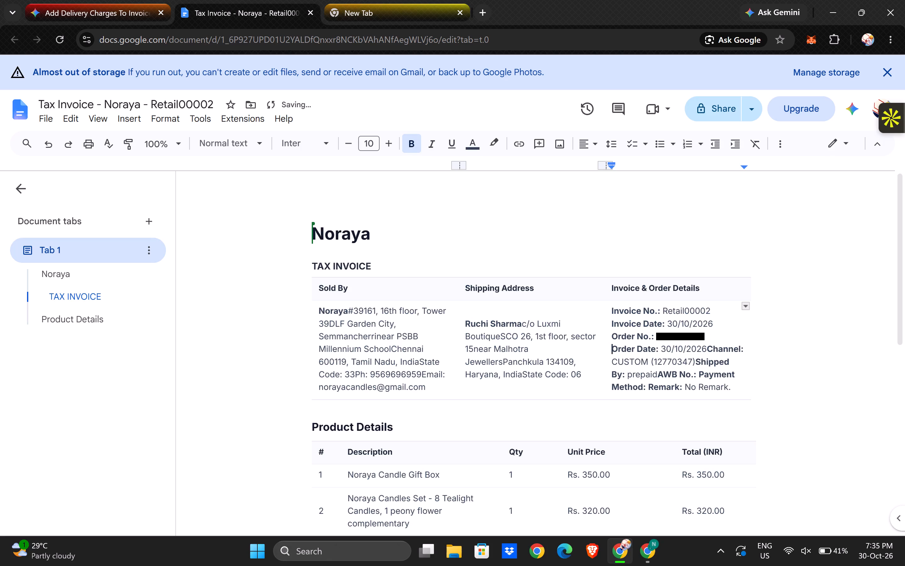
pyautogui.click(708, 349)
pyautogui.press('Return')
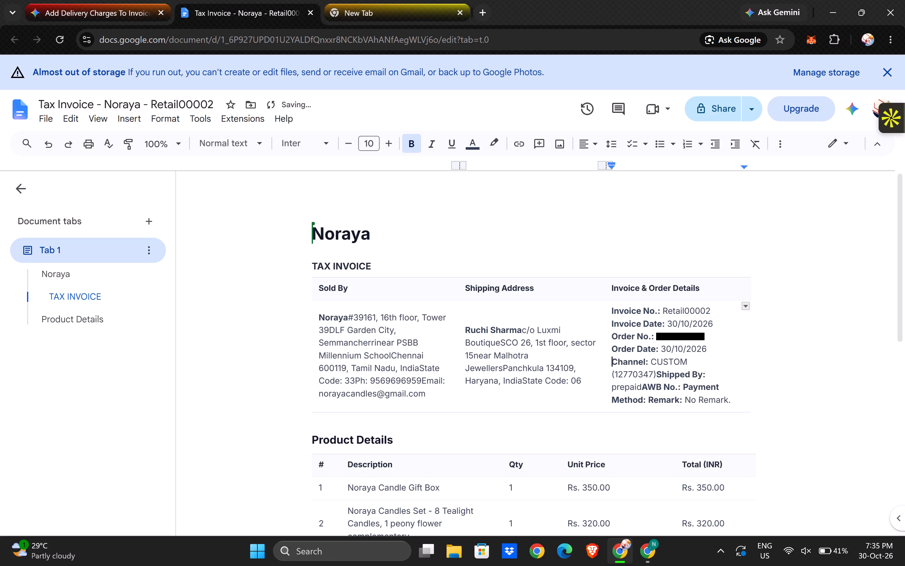
# Put Shipped By, AWB No., Payment Method and Remark each on a separate line, with no leading space before Payment Method.
pyautogui.click(655, 374)
pyautogui.press('Right')
pyautogui.press('Return')
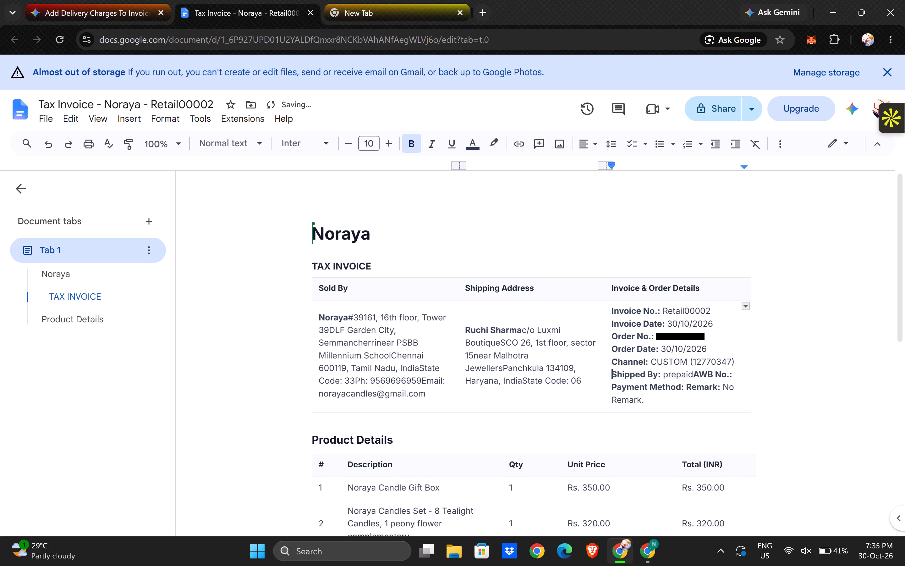
pyautogui.click(694, 378)
pyautogui.press('Return')
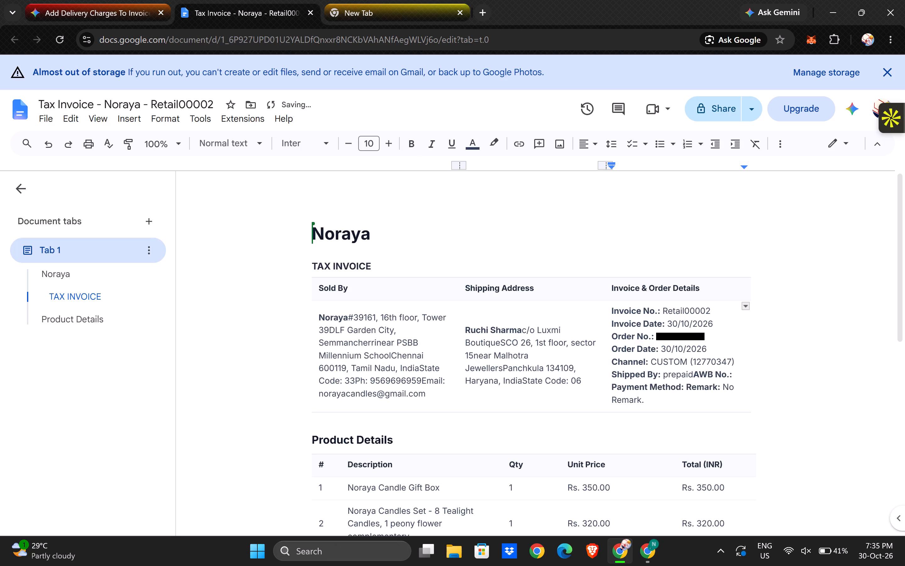
pyautogui.click(651, 387)
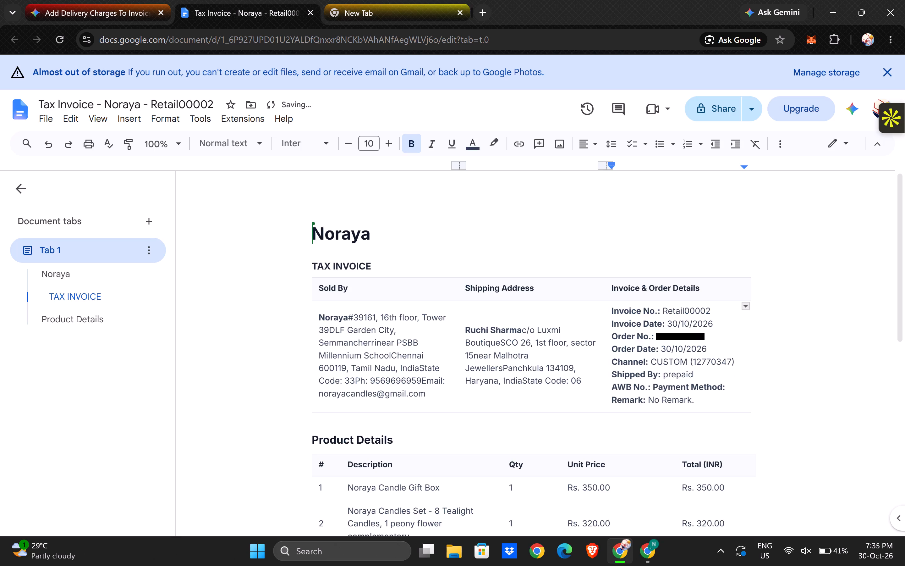
pyautogui.press('Return')
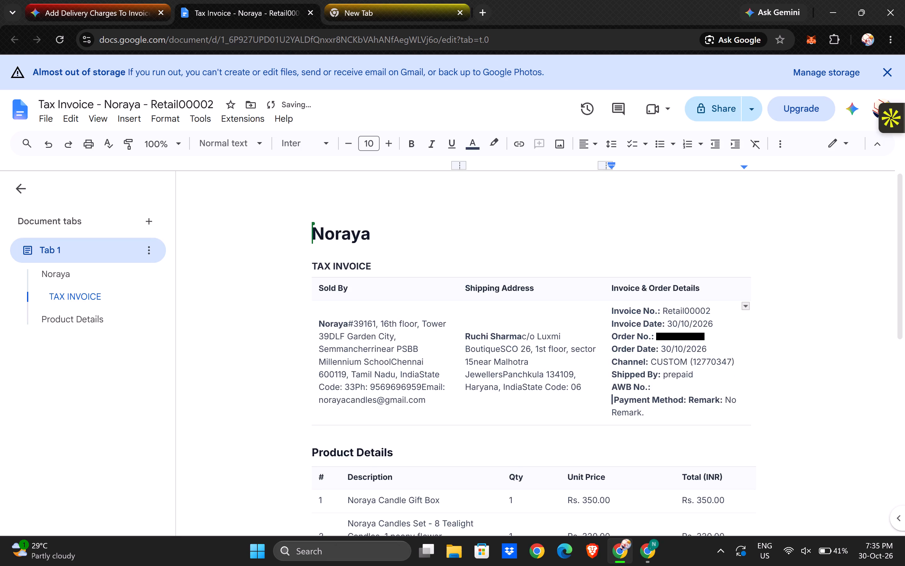
pyautogui.click(690, 402)
pyautogui.press('Return')
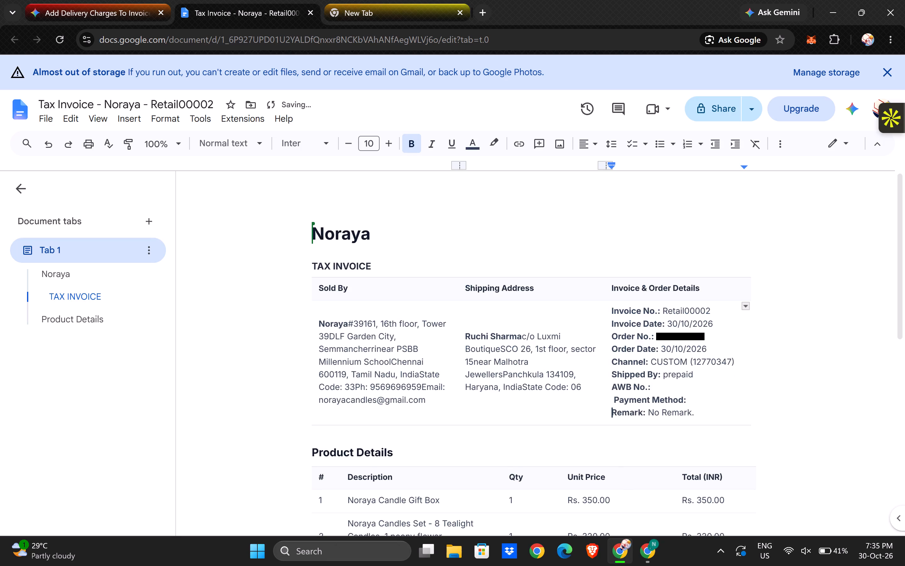
pyautogui.click(611, 399)
pyautogui.press('Right')
pyautogui.press('BackSpace')
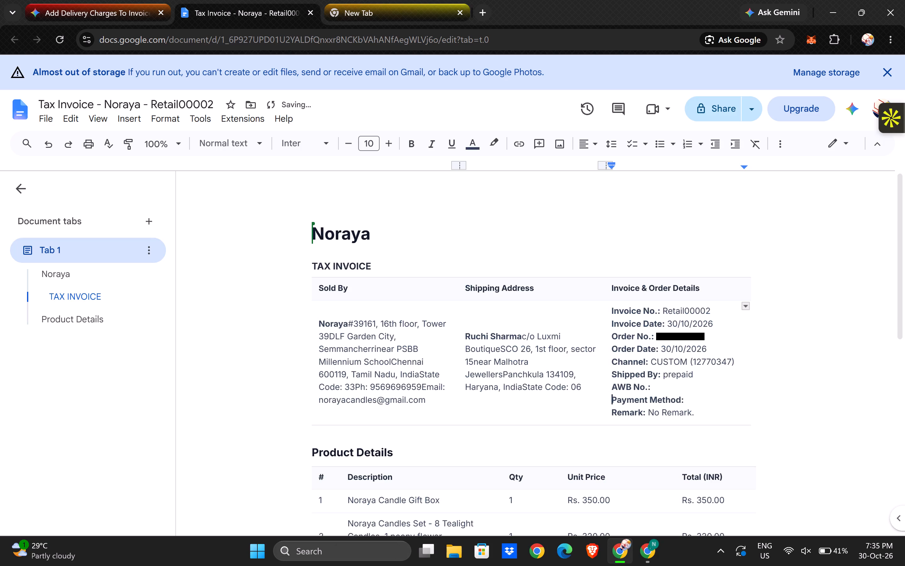
# In the Shipping Address cell, add a comma after the recipient's name and start the c/o text on a new line.
pyautogui.click(521, 337)
pyautogui.write(',')
pyautogui.press('space')
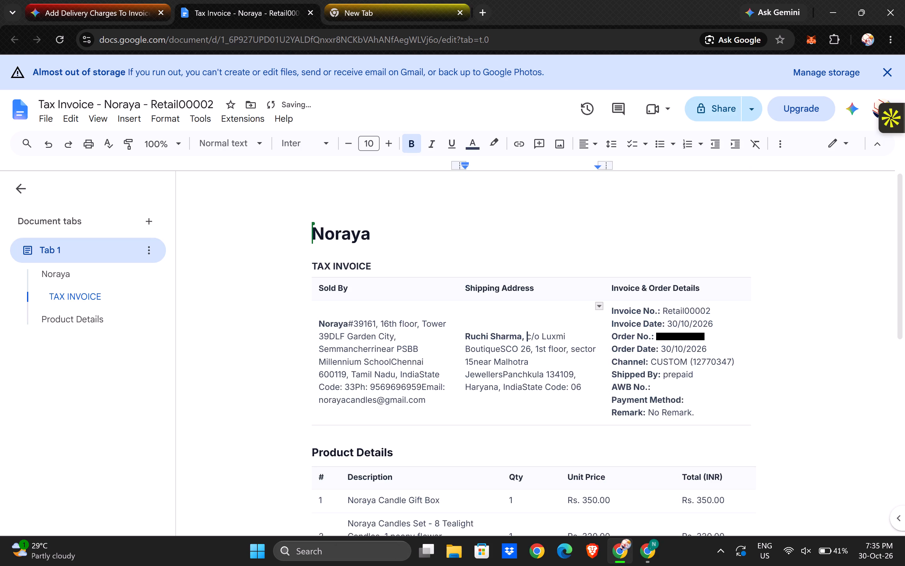
pyautogui.press('Return')
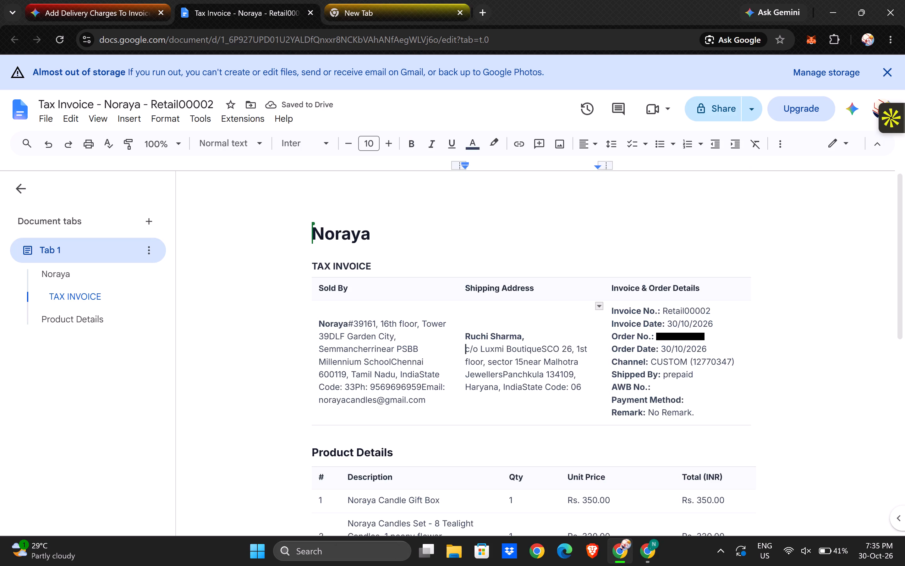
# Add a comma and space after the boutique name in the shipping address and move the floor text to a new line.
pyautogui.click(540, 349)
pyautogui.write(',')
pyautogui.press('space')
pyautogui.press('Right')
pyautogui.press('Right')
pyautogui.press('Right')
pyautogui.press('Right')
pyautogui.press('Right')
pyautogui.press('Right')
pyautogui.press('Right')
pyautogui.press('Right')
pyautogui.press('Right')
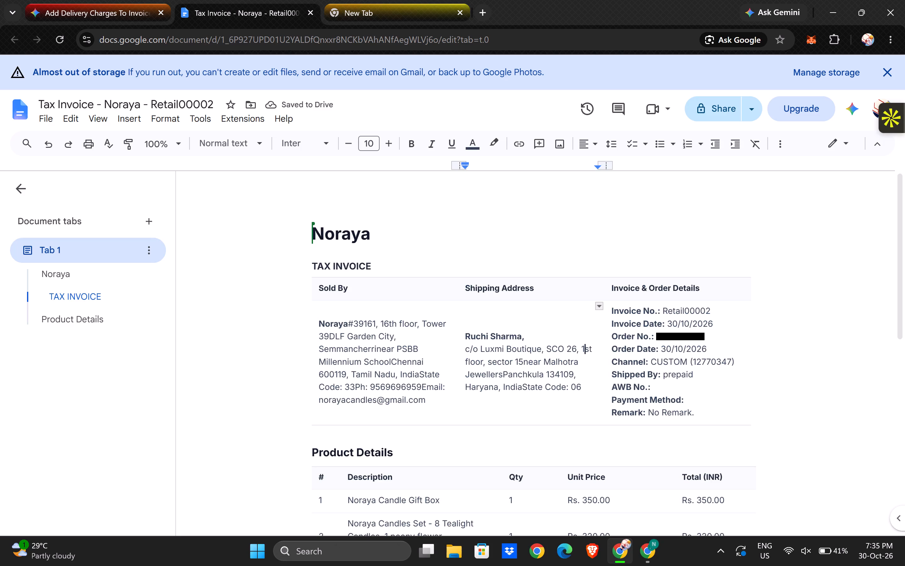
pyautogui.press('Left')
pyautogui.press('BackSpace')
pyautogui.press('Return')
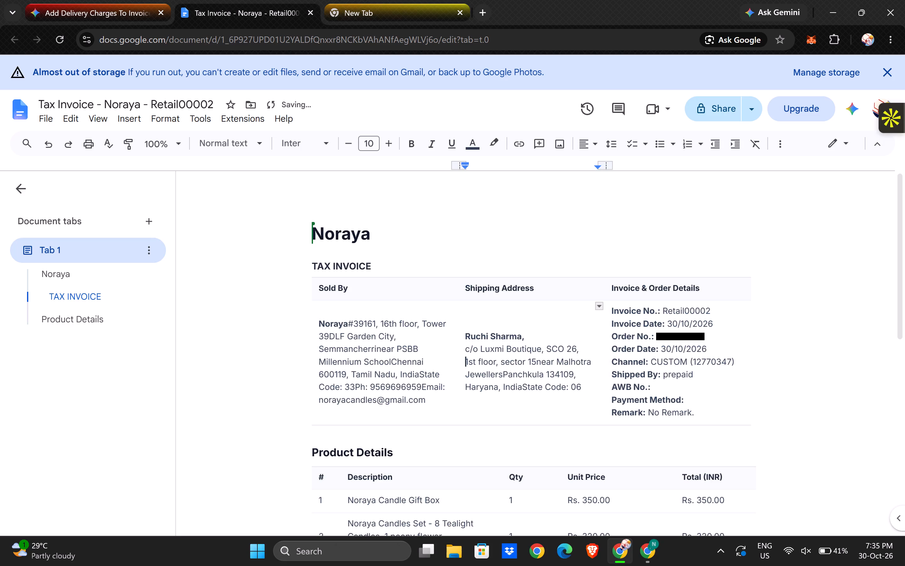
# Capitalise "Sector" in the shipping address and add a comma and space after the sector number and after "Jewellers".
pyautogui.click(505, 364)
pyautogui.press('BackSpace')
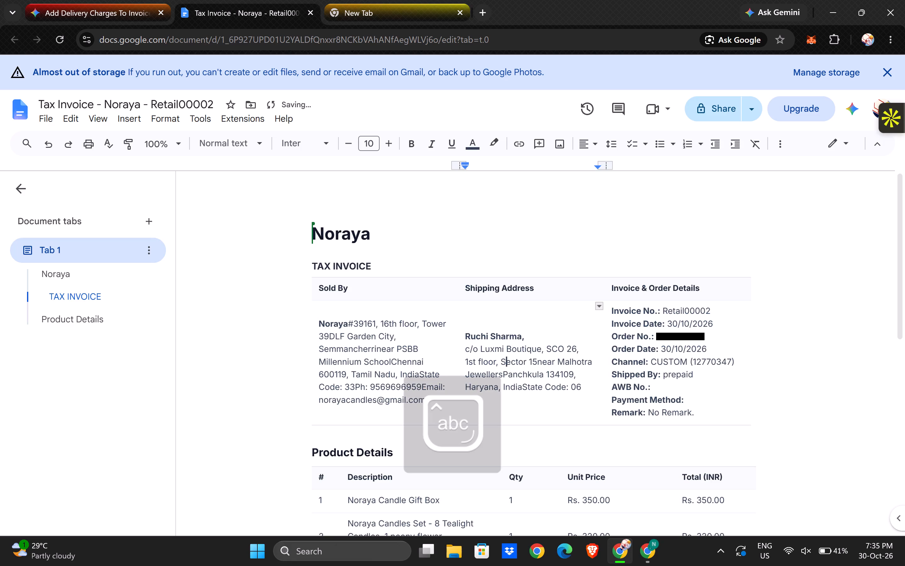
pyautogui.click(534, 363)
pyautogui.press('Right')
pyautogui.write(',')
pyautogui.press('space')
pyautogui.click(502, 375)
pyautogui.write(',')
pyautogui.press('space')
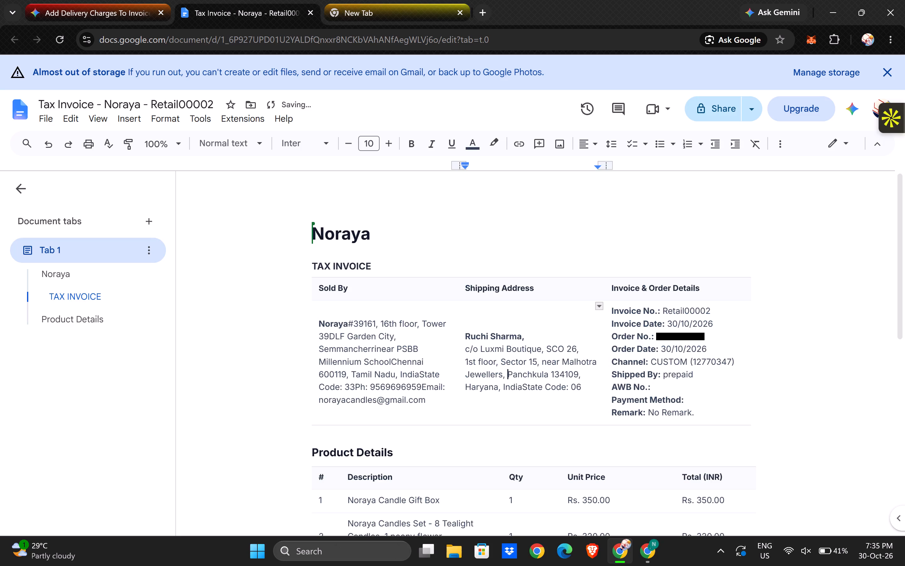
# Move the State Code in the Shipping Address cell to its own line below the country.
pyautogui.click(524, 386)
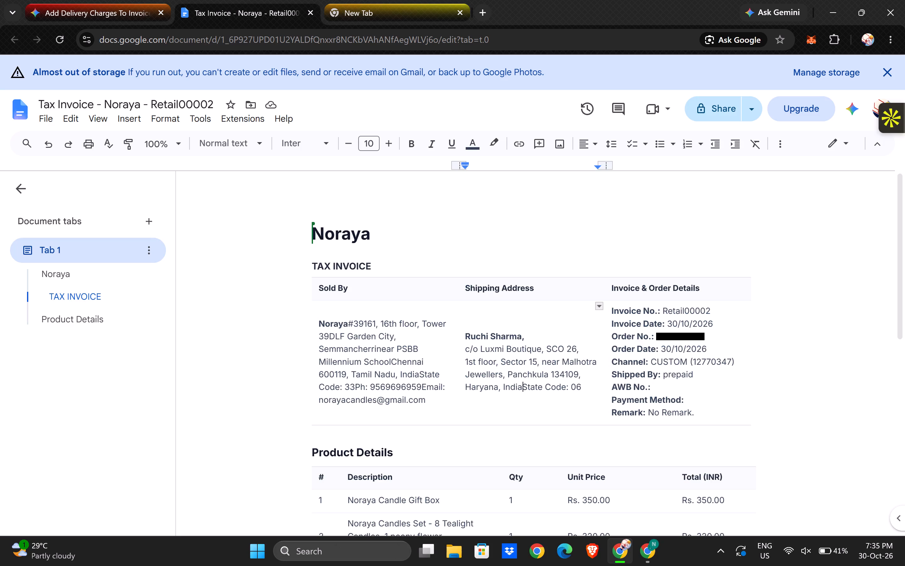
pyautogui.doubleClick(524, 386)
pyautogui.press('Right')
pyautogui.press('Left')
pyautogui.press('Left')
pyautogui.press('Left')
pyautogui.press('Left')
pyautogui.press('Left')
pyautogui.press('Left')
pyautogui.press('Left')
pyautogui.press('Right')
pyautogui.press('Return')
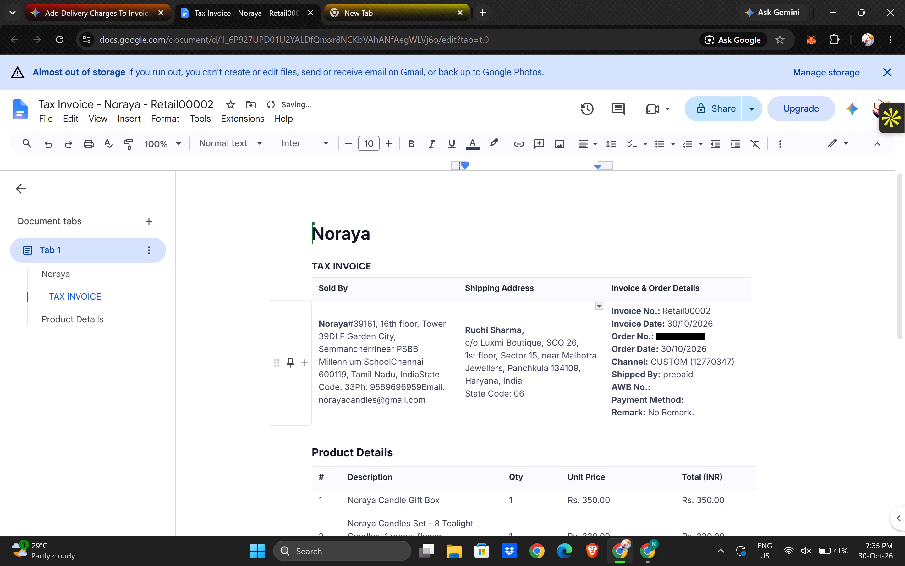
# In the Sold By cell, start the address on a new line below Noraya and add a comma and line break after the tower number.
pyautogui.click(348, 323)
pyautogui.press('Return')
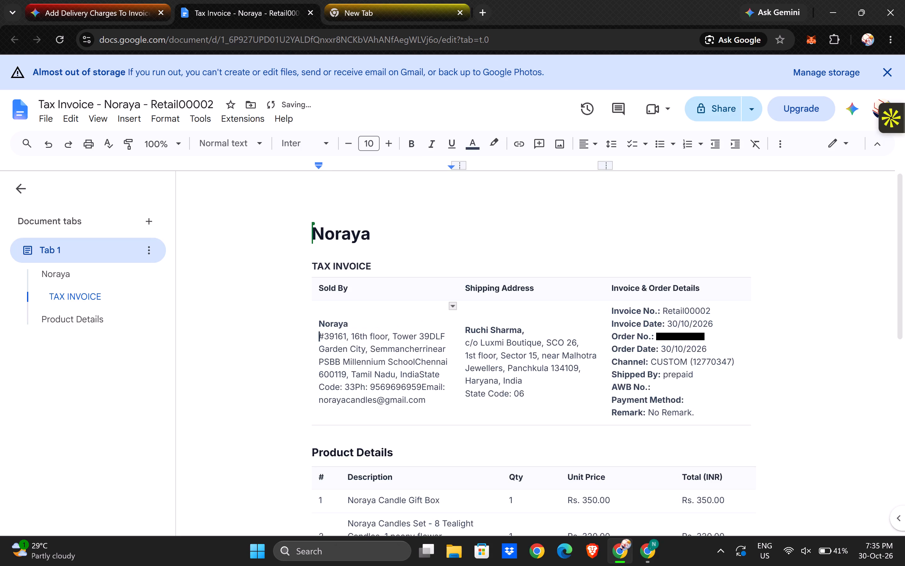
pyautogui.click(427, 338)
pyautogui.press('Right')
pyautogui.press(',')
pyautogui.press('Return')
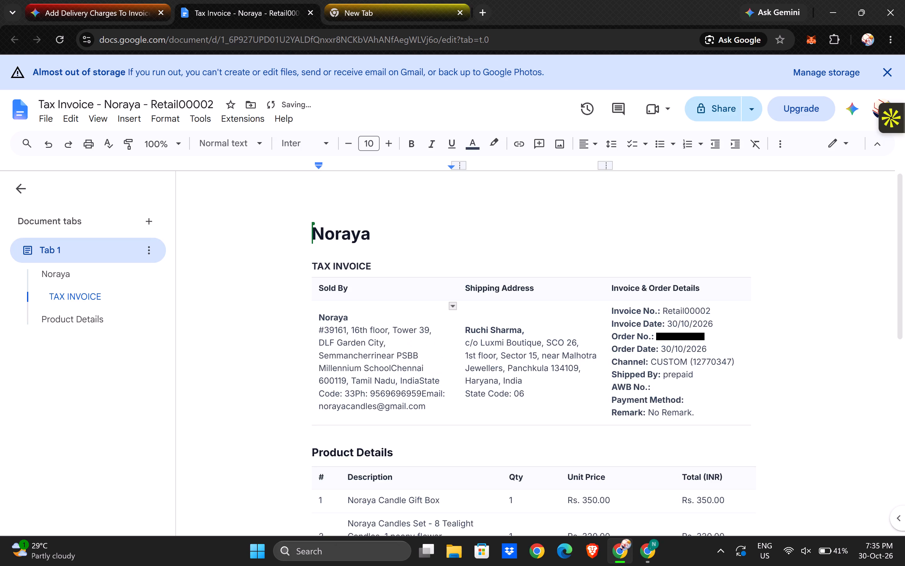
# Add a comma and space after "Semmancherri" and after "School" in the Sold By address.
pyautogui.click(376, 357)
pyautogui.write(',')
pyautogui.press('space')
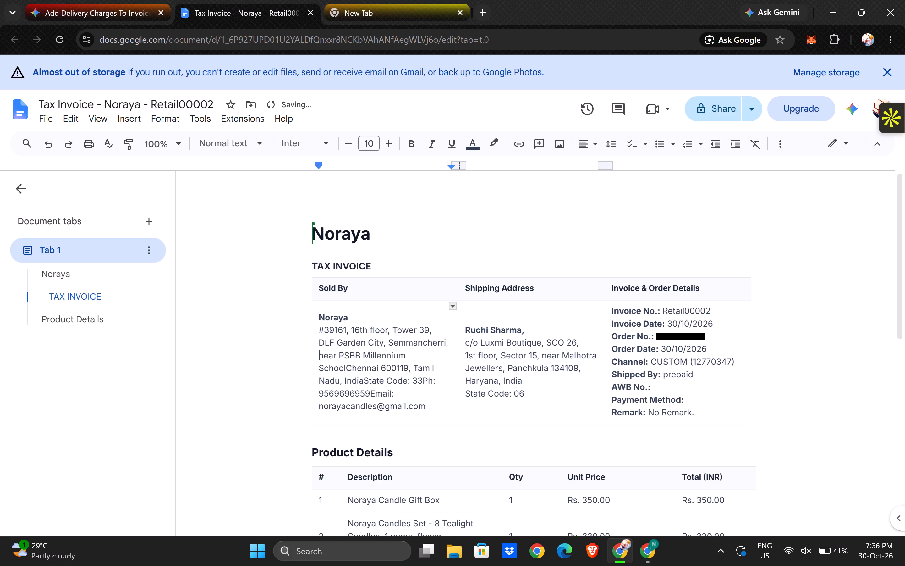
pyautogui.press('Down')
pyautogui.press('Right')
pyautogui.press('Right')
pyautogui.press('Right')
pyautogui.press('Right')
pyautogui.press('Right')
pyautogui.press('Right')
pyautogui.write(',')
pyautogui.press('space')
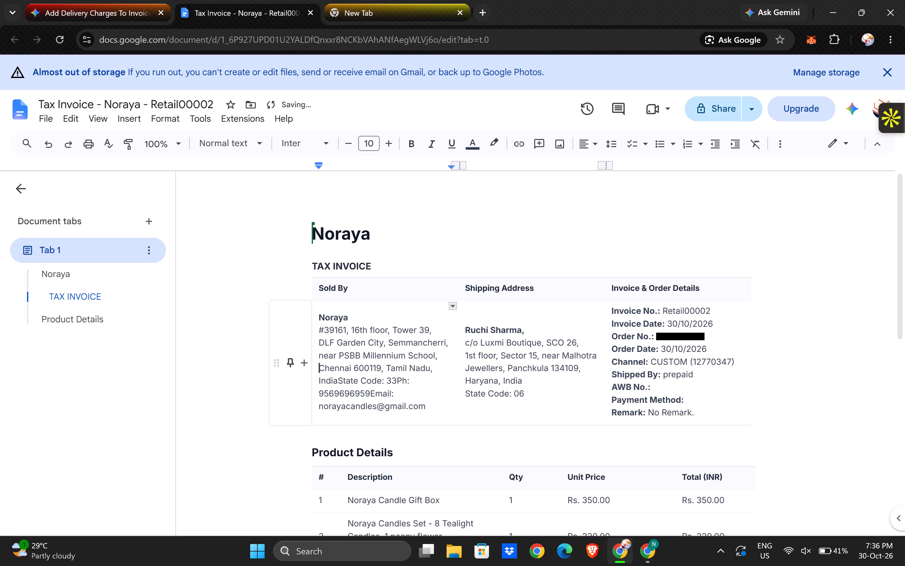
# Put the State Code, Ph and Email entries of the Sold By cell each on their own line.
pyautogui.click(340, 381)
pyautogui.press('Return')
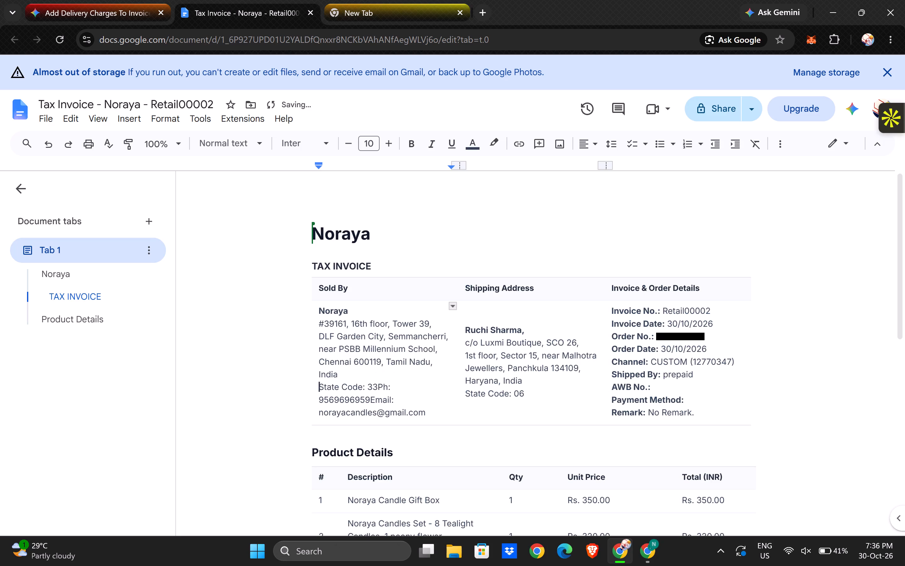
pyautogui.click(377, 388)
pyautogui.press('Return')
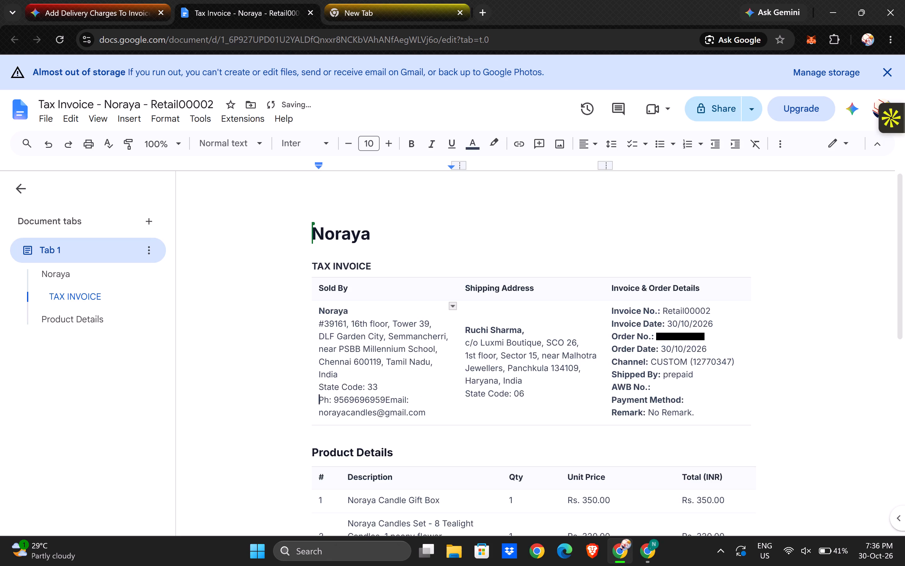
pyautogui.click(386, 400)
pyautogui.press('Return')
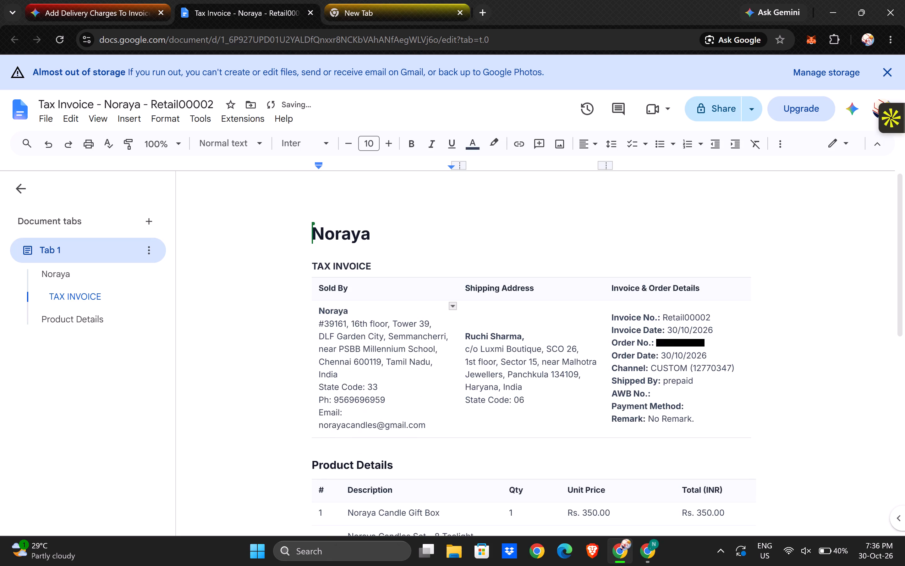
# Remove the space after "Email:" in the Sold By cell so the label and address share one line.
pyautogui.click(319, 427)
pyautogui.press('BackSpace')
pyautogui.press('space')
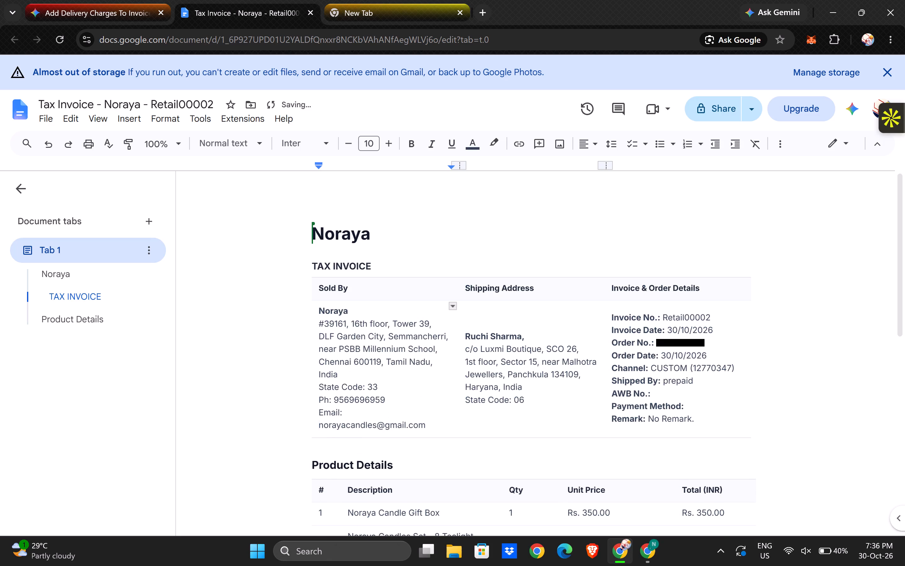
pyautogui.press('BackSpace')
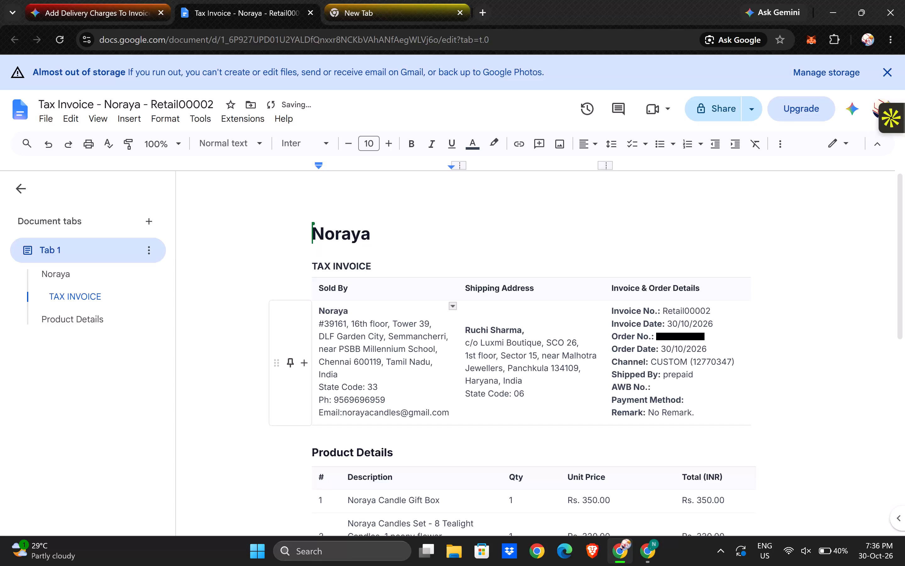
# Make the "Ph" and "Email" labels in the Sold By cell bold.
pyautogui.doubleClick(324, 402)
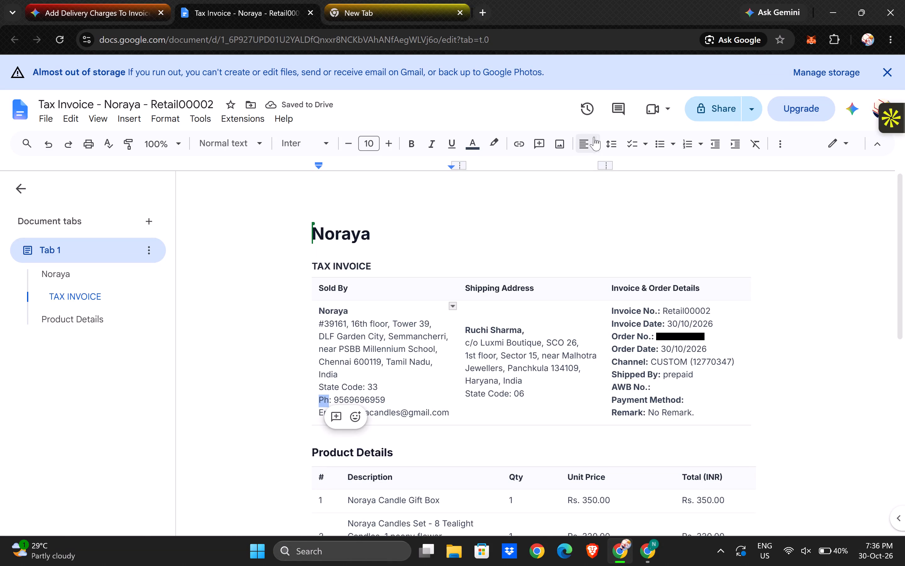
pyautogui.click(413, 137)
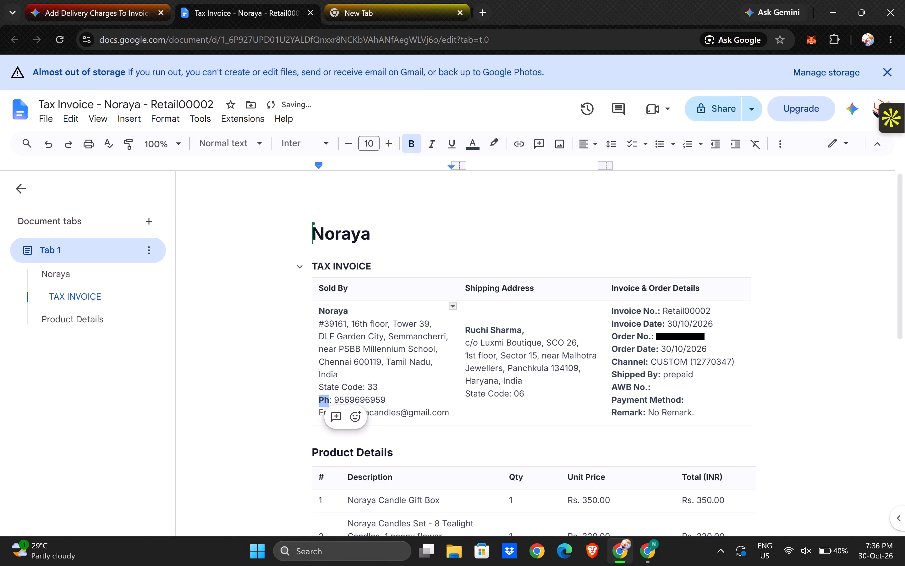
pyautogui.click(368, 391)
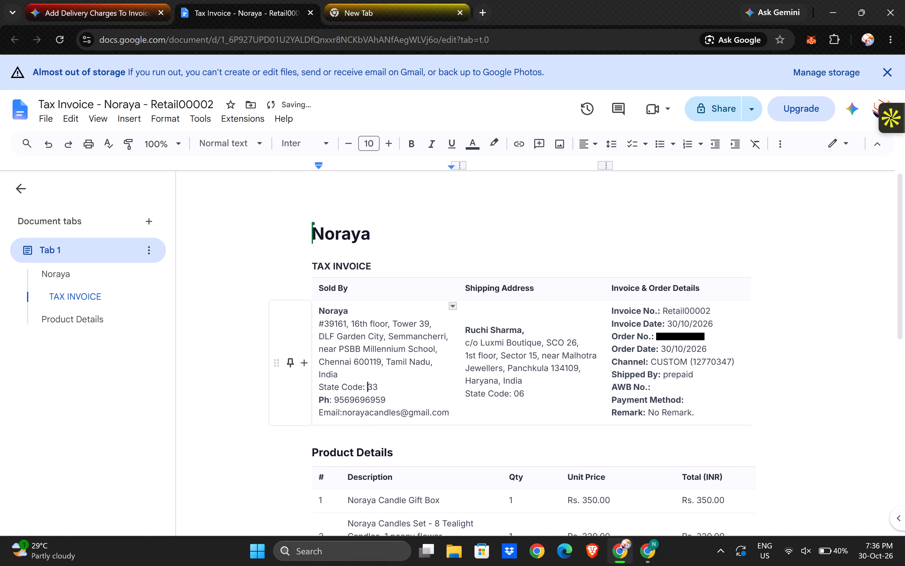
pyautogui.click(325, 413)
pyautogui.doubleClick(325, 413)
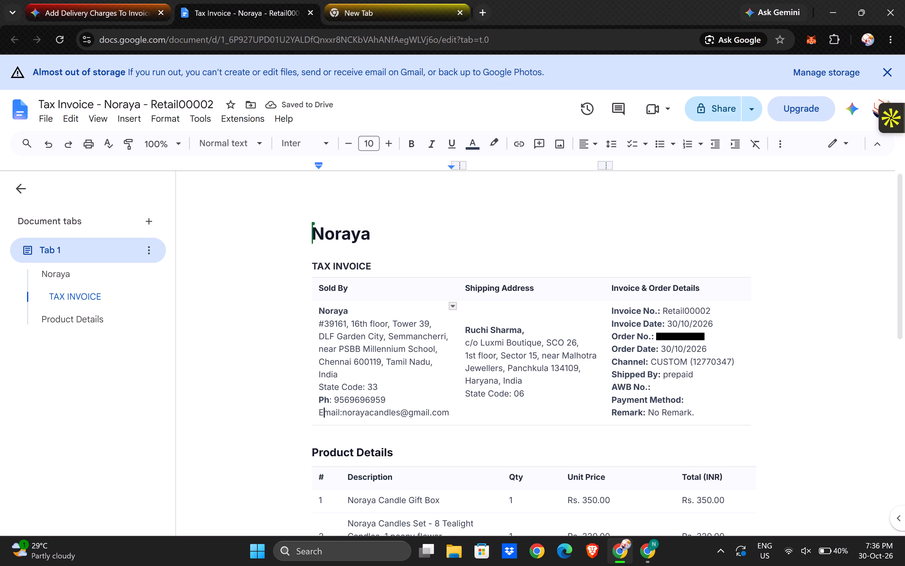
pyautogui.click(415, 146)
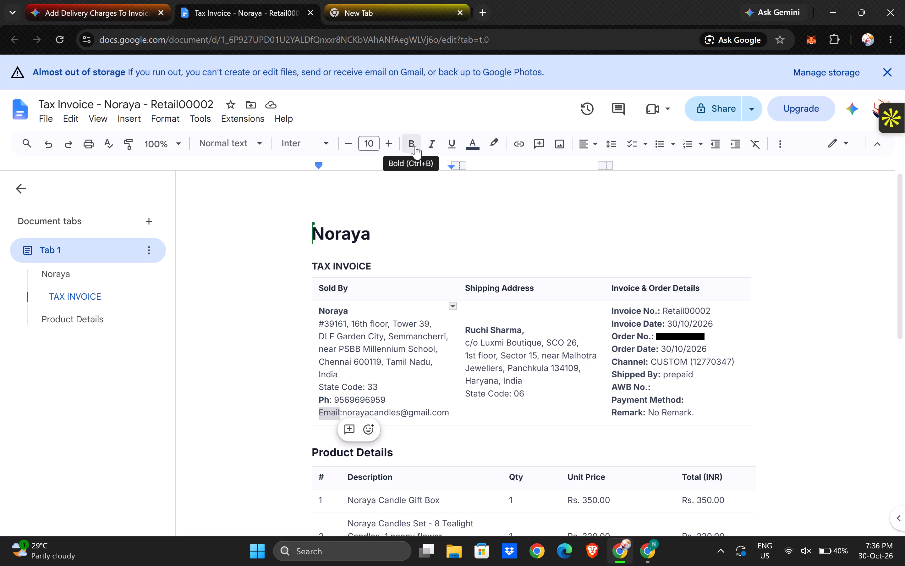
pyautogui.click(445, 406)
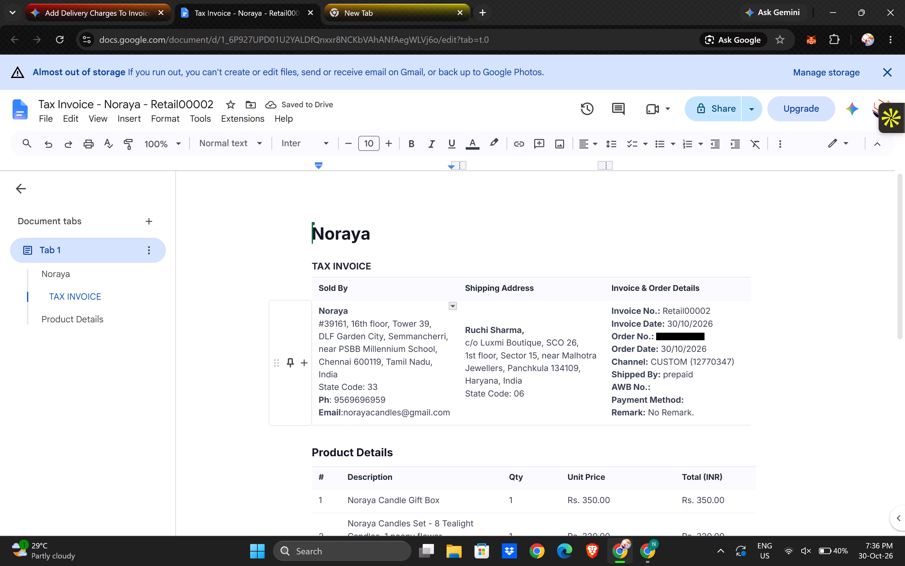
# Delete the "Authorized Signature for Noraya" line and the blank line above it, below the NET TOTAL table.
pyautogui.hscroll(1, 449, 354)
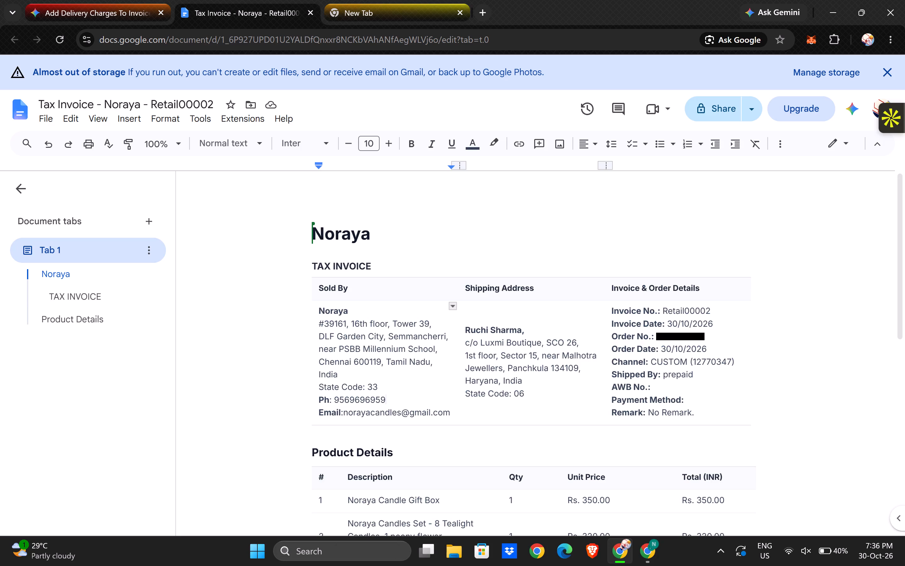
pyautogui.scroll(-2, 449, 354)
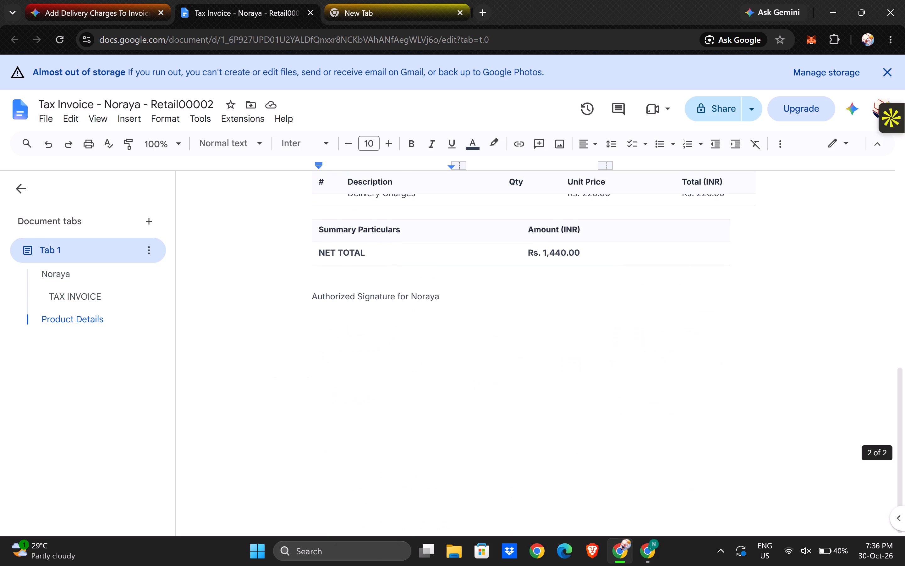
pyautogui.scroll(2, 449, 354)
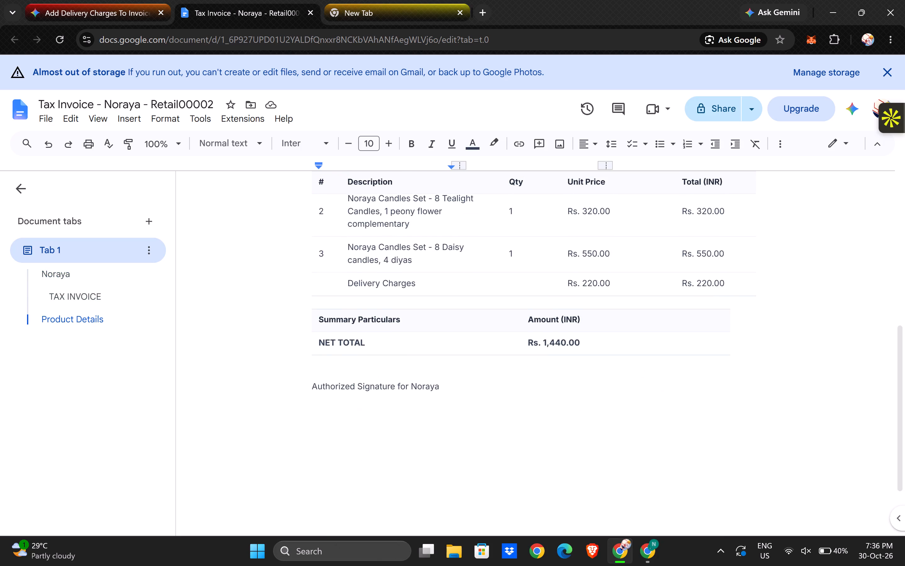
pyautogui.moveTo(449, 391); pyautogui.dragTo(450, 378)
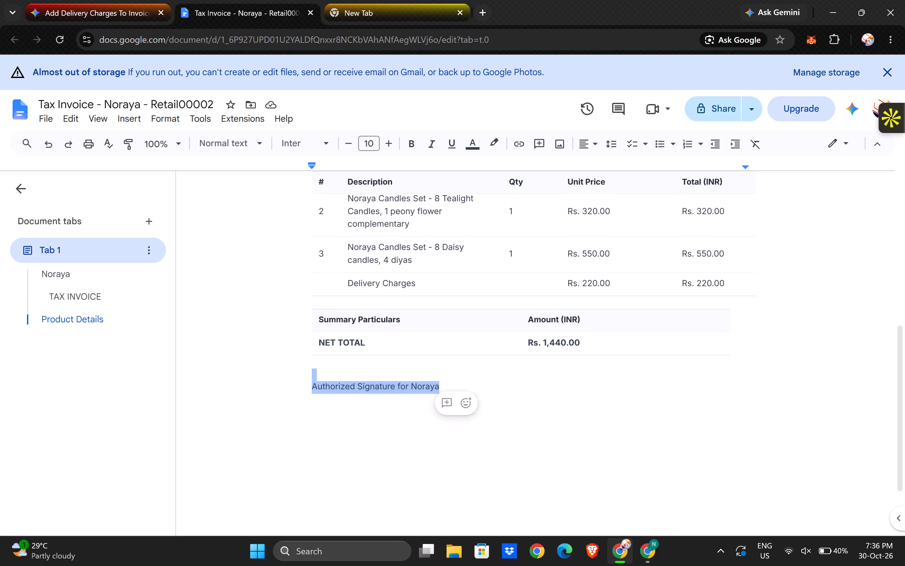
pyautogui.press('BackSpace')
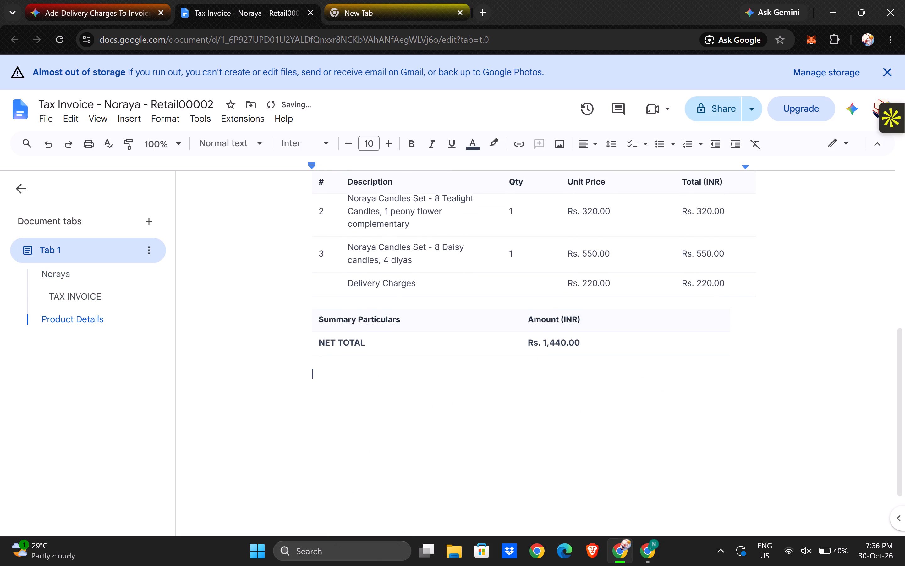
# Check the invoice's layout in the print preview and close it without printing.
pyautogui.click(43, 116)
pyautogui.scroll(-1, 125, 366)
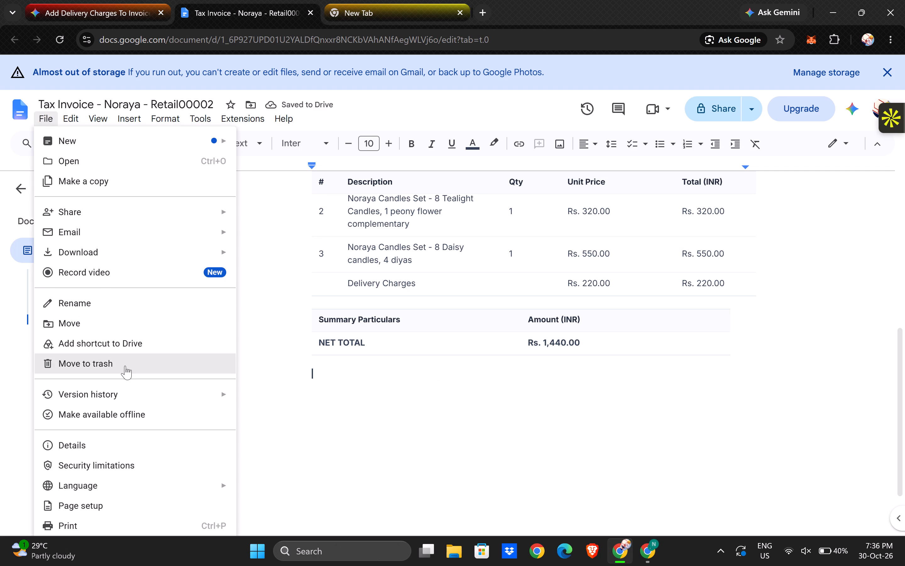
pyautogui.scroll(-1, 125, 366)
pyautogui.scroll(-1, 143, 466)
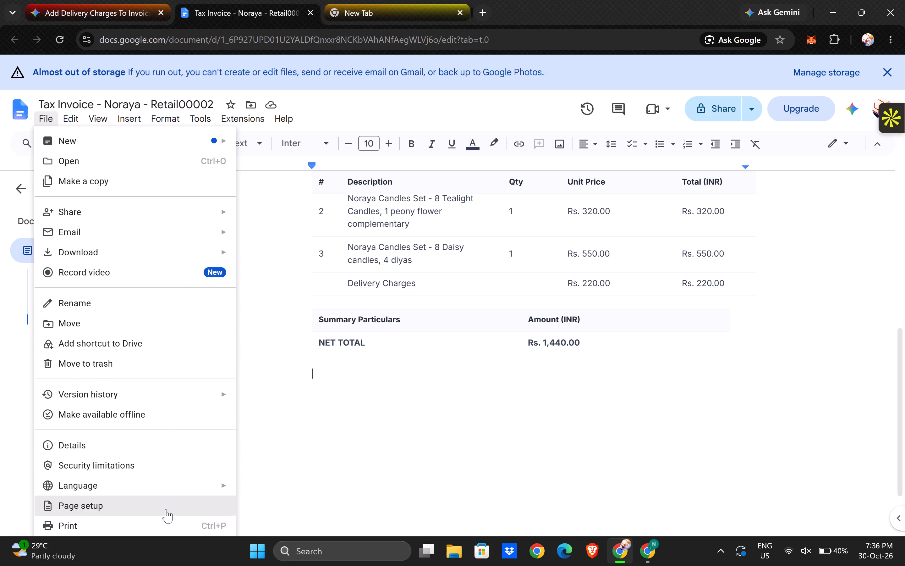
pyautogui.click(169, 521)
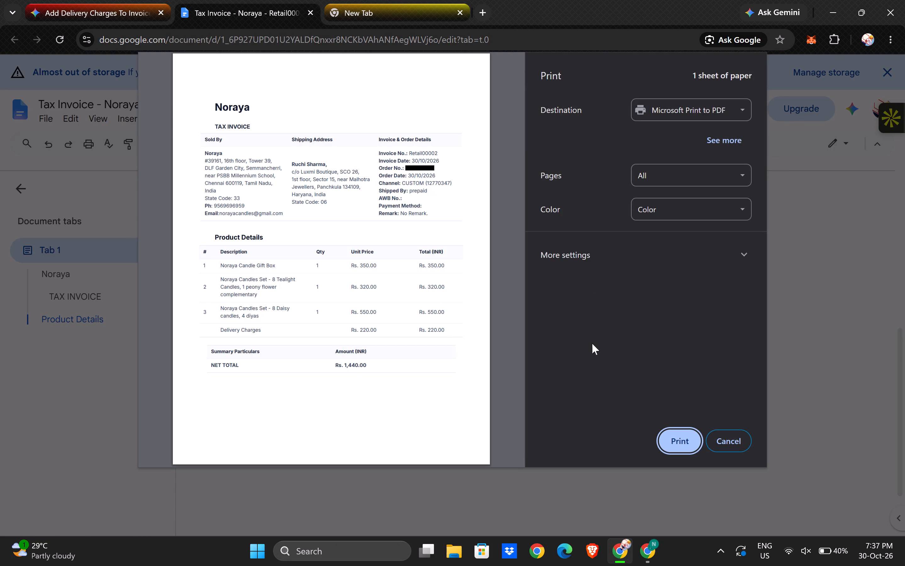
pyautogui.click(830, 378)
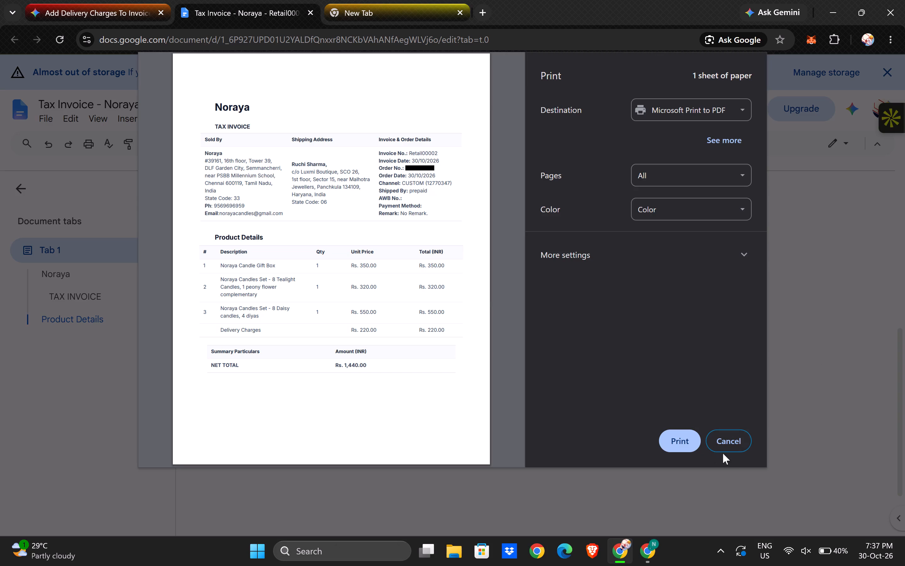
pyautogui.click(734, 446)
# Delete the Invoice Date line from the Invoice & Order Details cell, including the empty line it leaves.
pyautogui.scroll(6, 713, 321)
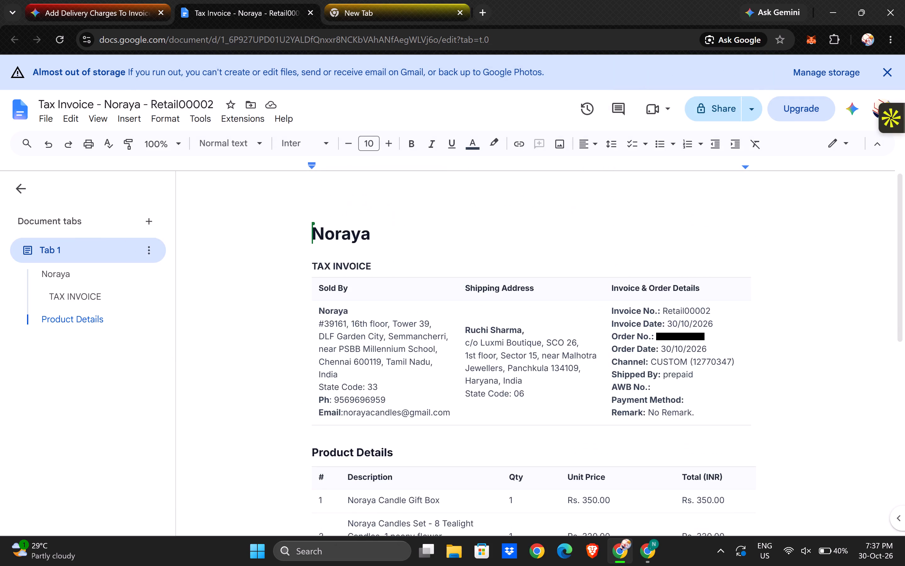
pyautogui.moveTo(716, 312); pyautogui.dragTo(622, 307)
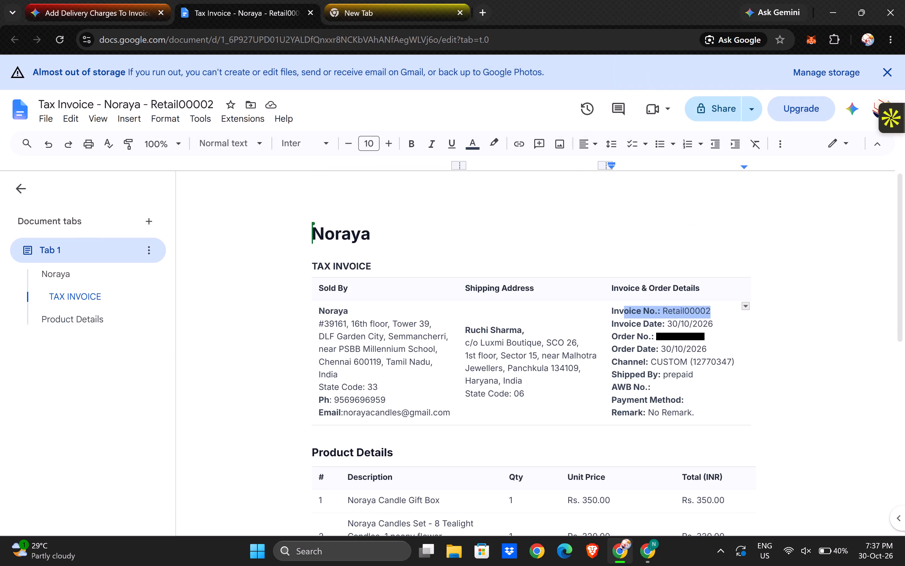
pyautogui.moveTo(622, 307); pyautogui.dragTo(666, 311)
pyautogui.click(666, 311)
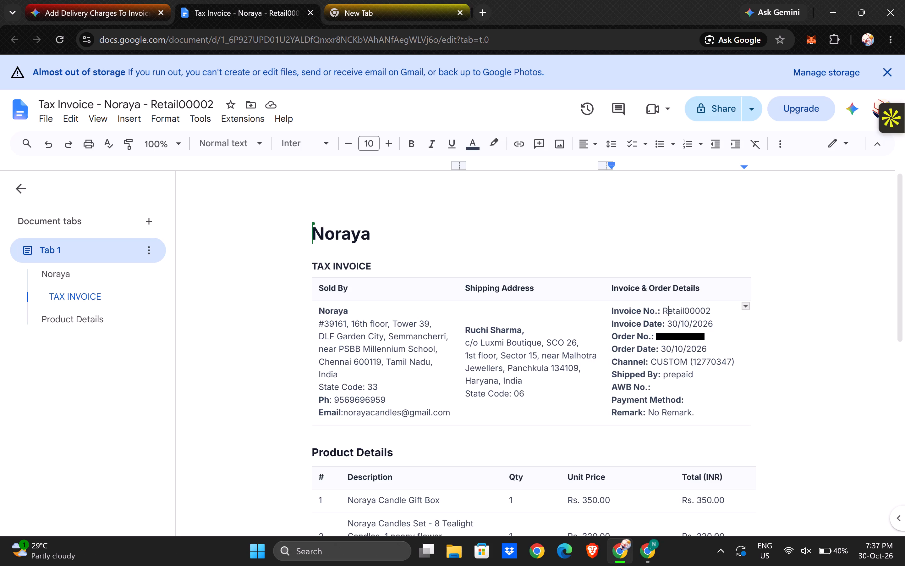
pyautogui.click(717, 325)
pyautogui.moveTo(718, 324); pyautogui.dragTo(718, 320)
pyautogui.moveTo(718, 320); pyautogui.dragTo(612, 322)
pyautogui.press('BackSpace')
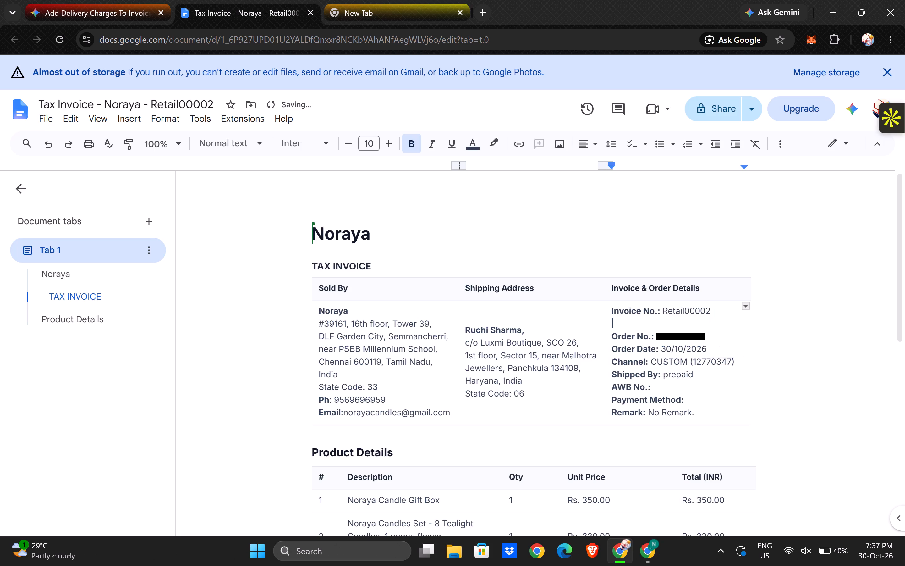
pyautogui.press('BackSpace')
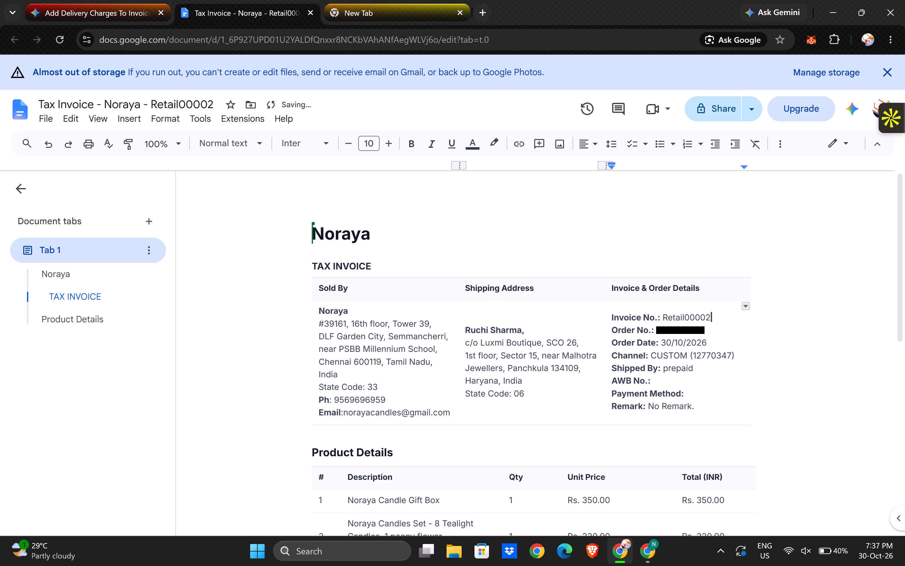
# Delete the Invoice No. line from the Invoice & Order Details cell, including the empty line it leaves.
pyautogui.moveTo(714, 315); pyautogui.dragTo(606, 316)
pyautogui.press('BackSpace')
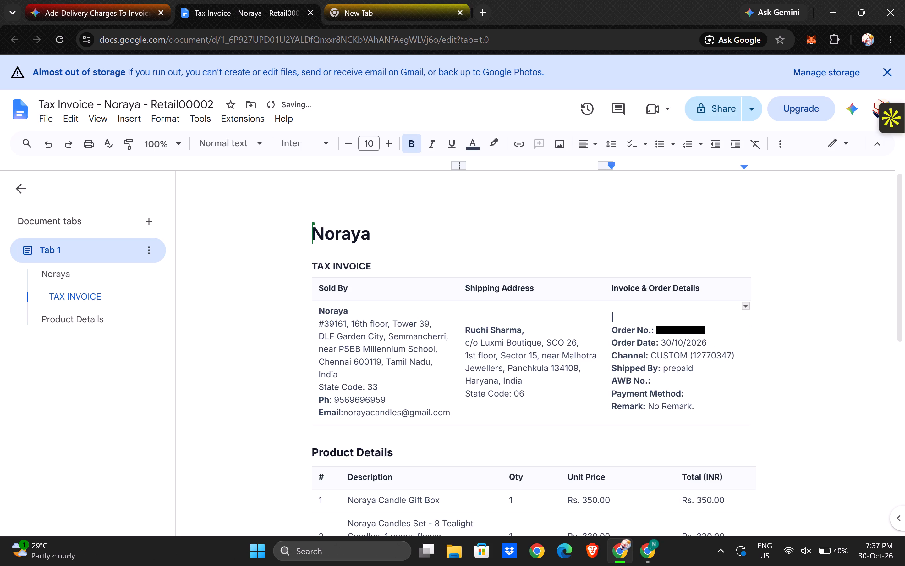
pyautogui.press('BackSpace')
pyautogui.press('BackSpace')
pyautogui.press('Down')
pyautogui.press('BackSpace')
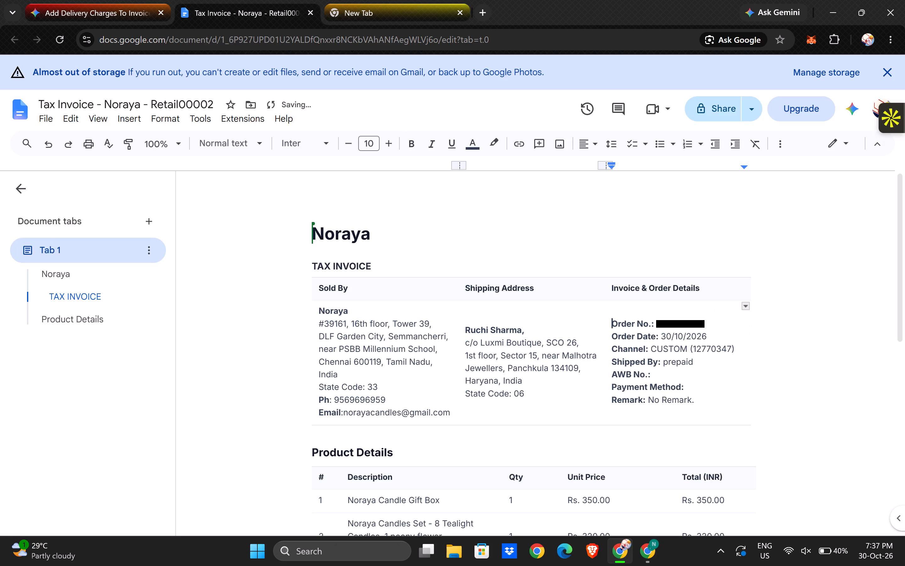
# Undo the deletions of the Invoice No. and Invoice Date lines in the Invoice & Order Details cell.
pyautogui.hotkey('ctrl', 'z')
pyautogui.hotkey('ctrl', 'z')
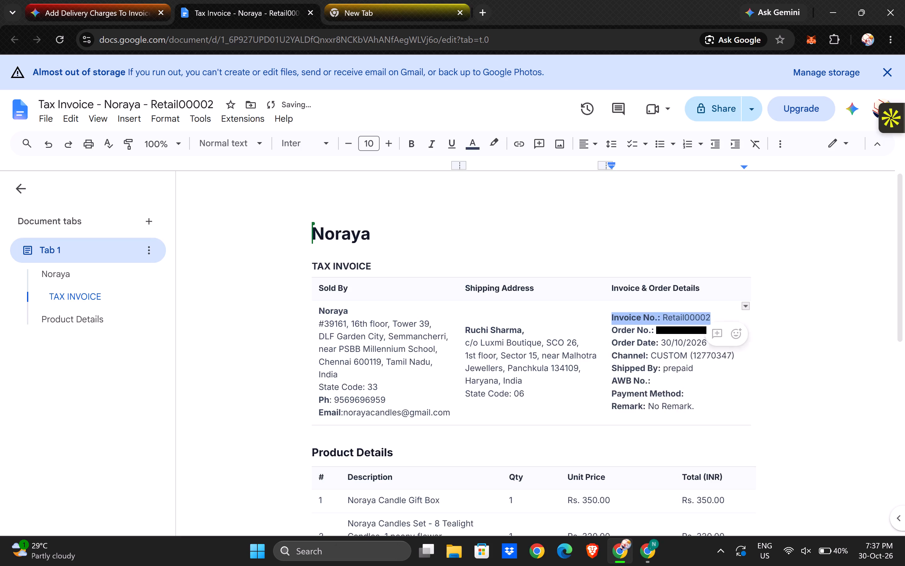
pyautogui.hotkey('ctrl', 'z')
pyautogui.click(681, 367)
pyautogui.hotkey('ctrl', 'a')
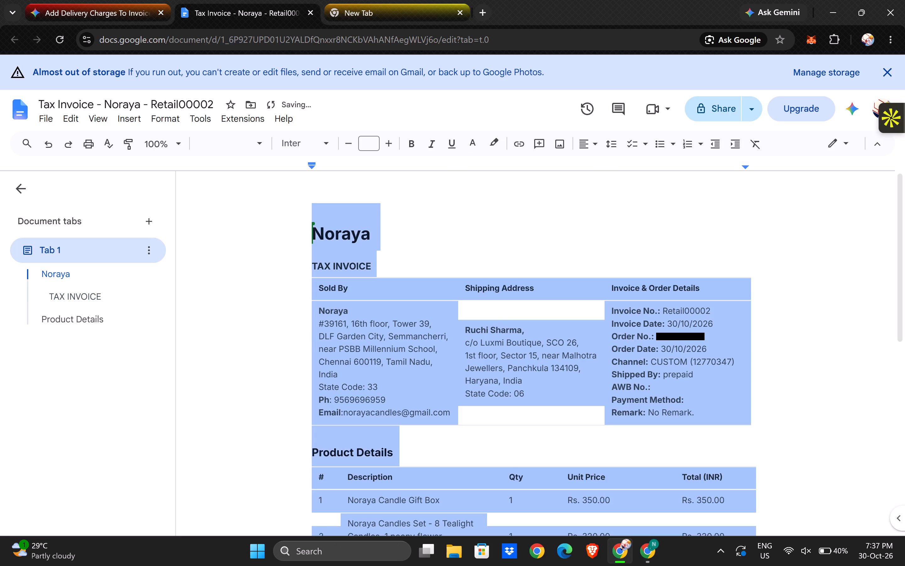
pyautogui.click(681, 367)
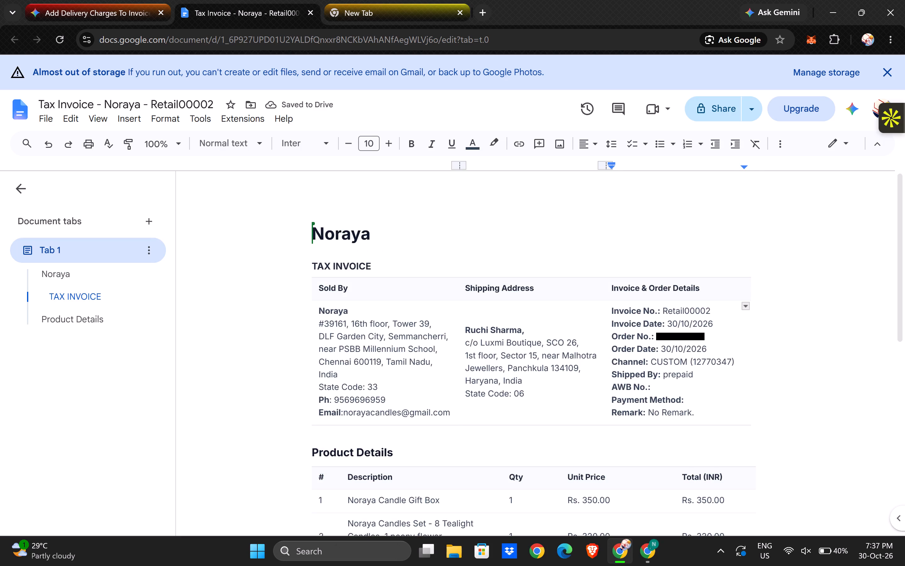
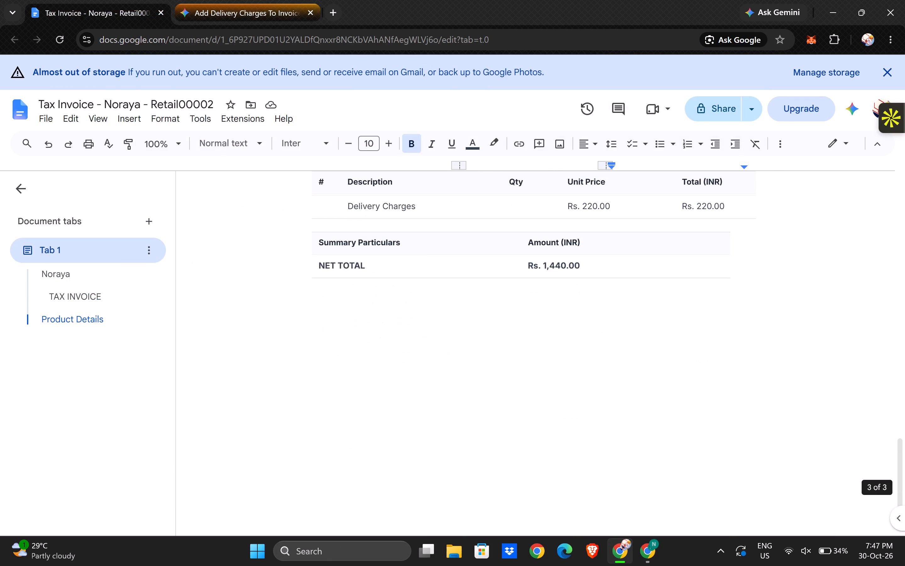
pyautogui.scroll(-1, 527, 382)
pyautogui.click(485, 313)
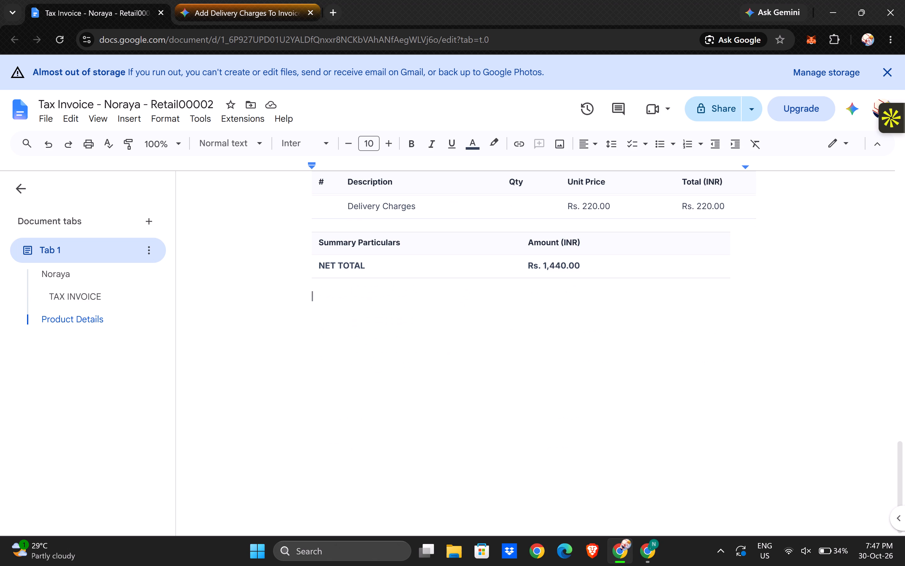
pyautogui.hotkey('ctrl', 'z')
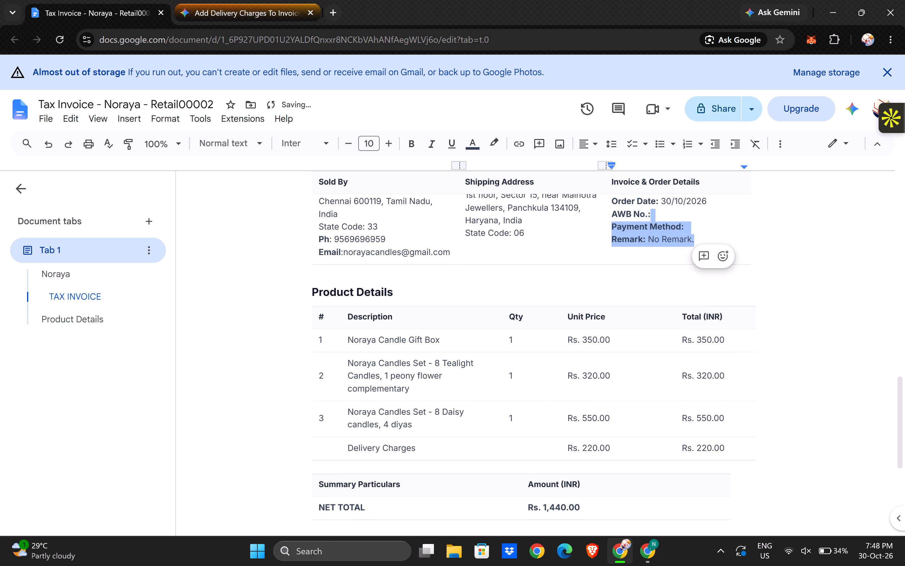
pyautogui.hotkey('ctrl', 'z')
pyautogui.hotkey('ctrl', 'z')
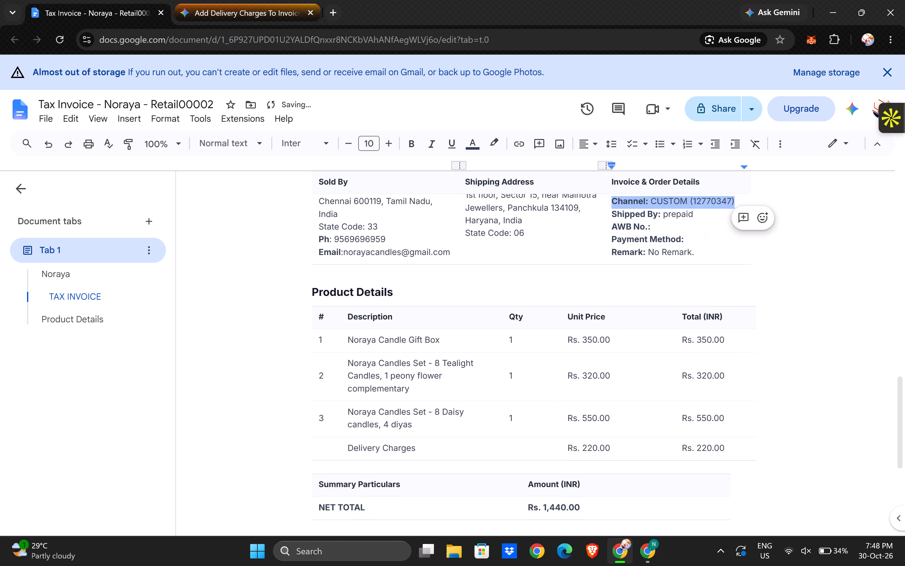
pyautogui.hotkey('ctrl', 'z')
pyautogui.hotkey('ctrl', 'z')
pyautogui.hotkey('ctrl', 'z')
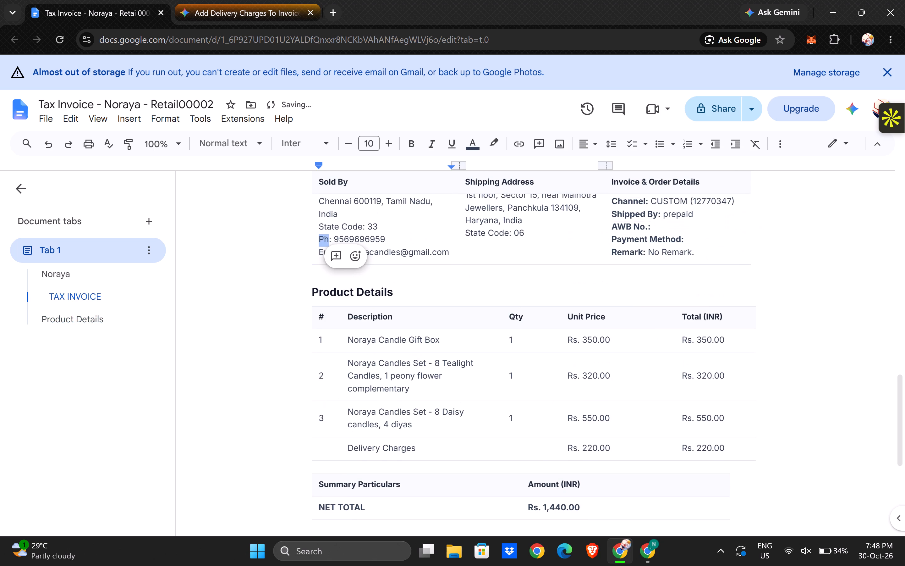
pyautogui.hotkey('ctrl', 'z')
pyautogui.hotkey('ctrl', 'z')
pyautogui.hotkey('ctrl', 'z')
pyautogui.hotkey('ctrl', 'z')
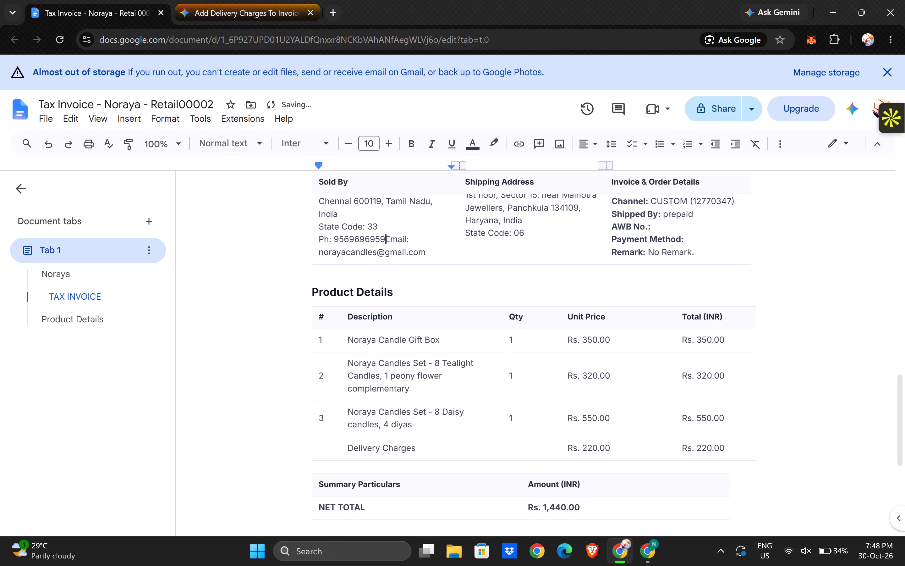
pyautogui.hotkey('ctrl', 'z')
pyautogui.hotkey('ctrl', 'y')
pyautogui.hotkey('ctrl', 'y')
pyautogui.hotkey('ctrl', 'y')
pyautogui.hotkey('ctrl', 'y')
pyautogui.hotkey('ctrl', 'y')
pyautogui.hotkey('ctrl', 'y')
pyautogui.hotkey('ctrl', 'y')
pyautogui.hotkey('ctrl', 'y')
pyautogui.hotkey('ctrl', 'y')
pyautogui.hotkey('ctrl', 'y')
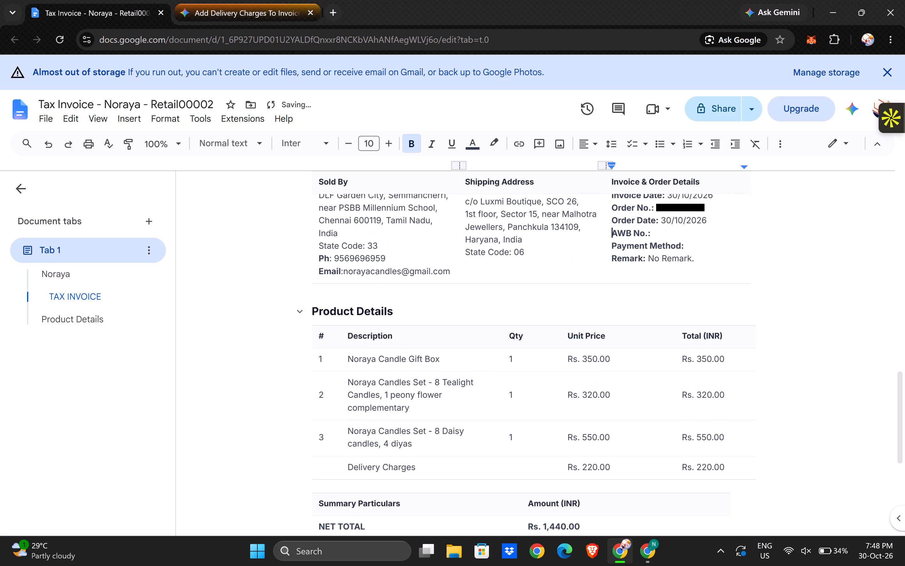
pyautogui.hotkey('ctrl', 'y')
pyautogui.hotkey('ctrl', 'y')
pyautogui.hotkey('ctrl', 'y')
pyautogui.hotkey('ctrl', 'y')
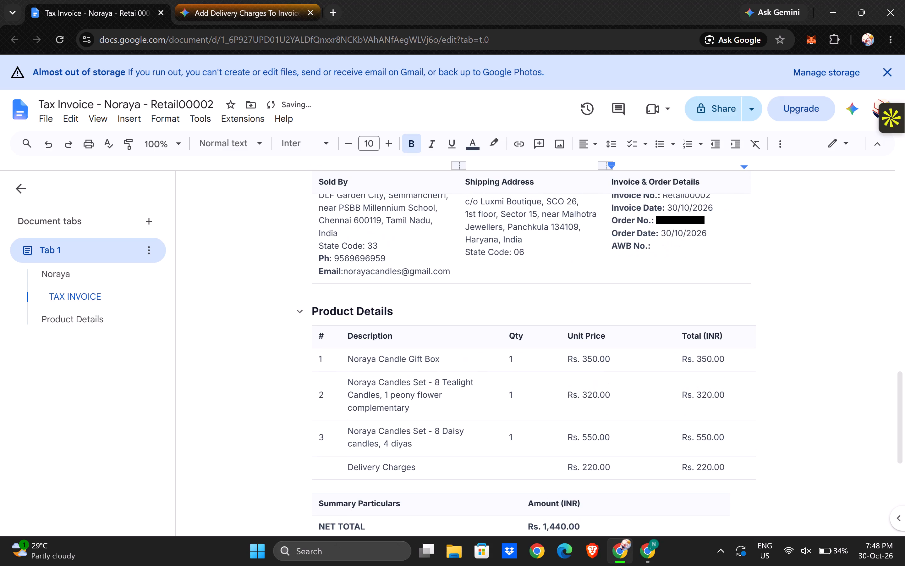
# Insert the copied signatory text below the NET TOTAL table and end it with a colon: "Authorized Signatory for Noraya:".
pyautogui.scroll(-4, 453, 373)
pyautogui.click(431, 349)
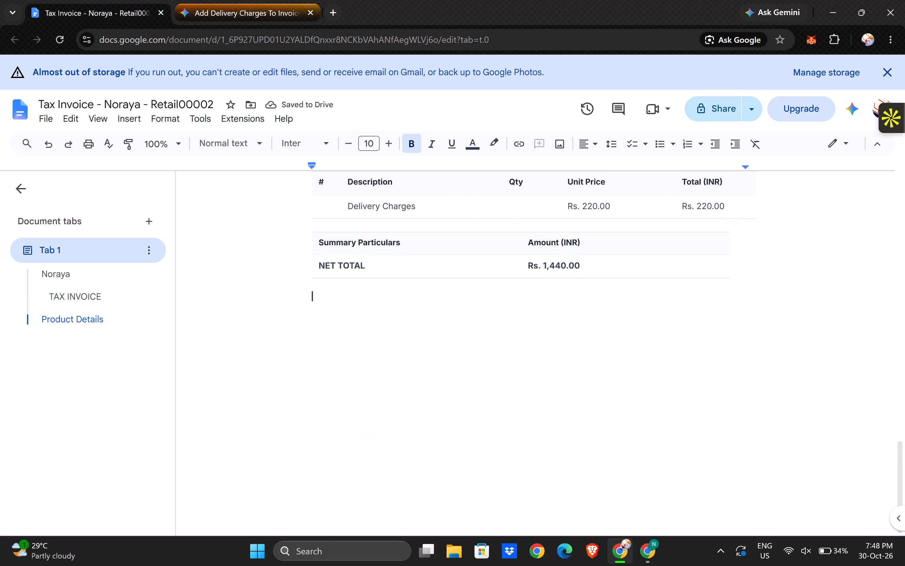
pyautogui.hotkey('ctrl', 'v')
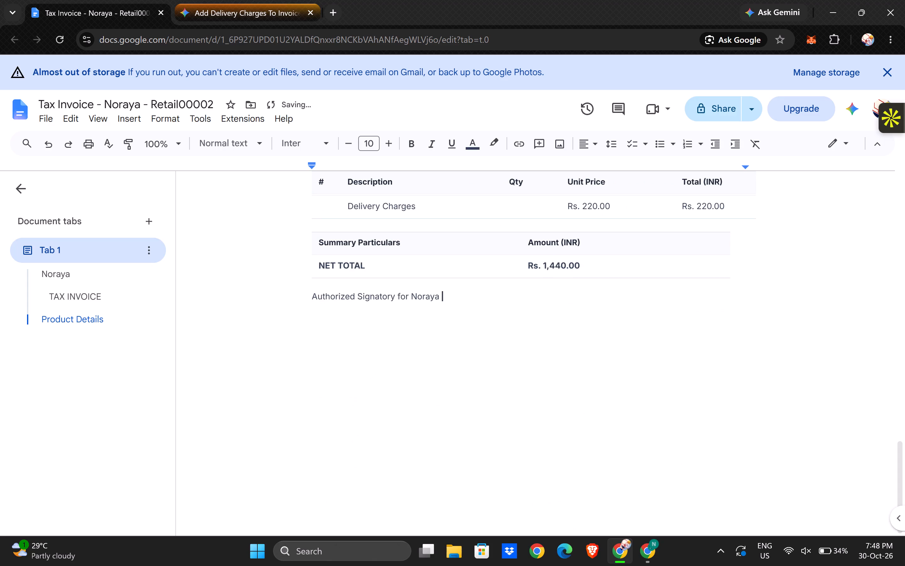
pyautogui.press('BackSpace')
pyautogui.hotkey('shift', ':')
# Add three blank lines above the signatory line to separate it from the NET TOTAL table.
pyautogui.click(320, 290)
pyautogui.press('Return')
pyautogui.press('Return')
pyautogui.press('Return')
# Delete the pasted invoice screenshot that fills the page above the editable Noraya invoice.
pyautogui.scroll(3, 388, 286)
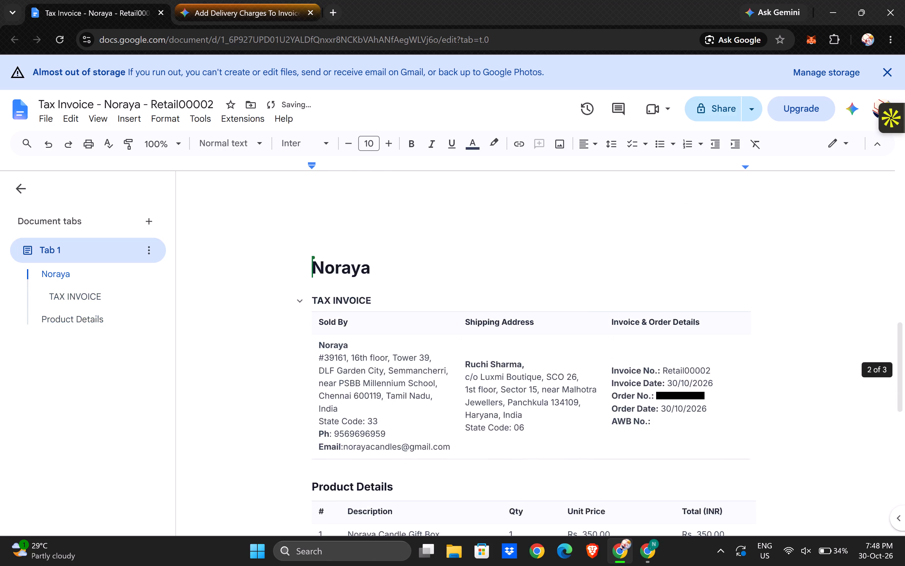
pyautogui.scroll(4, 326, 351)
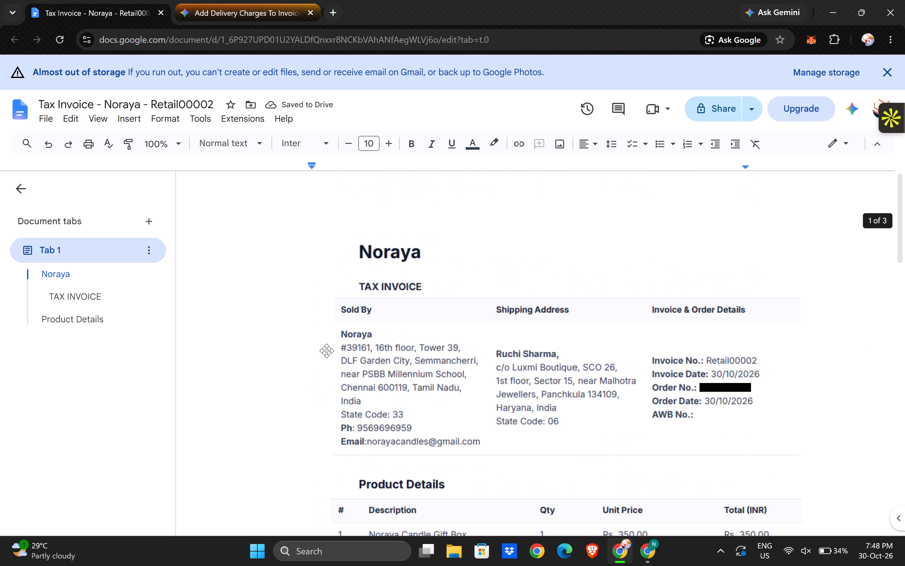
pyautogui.scroll(-6, 326, 351)
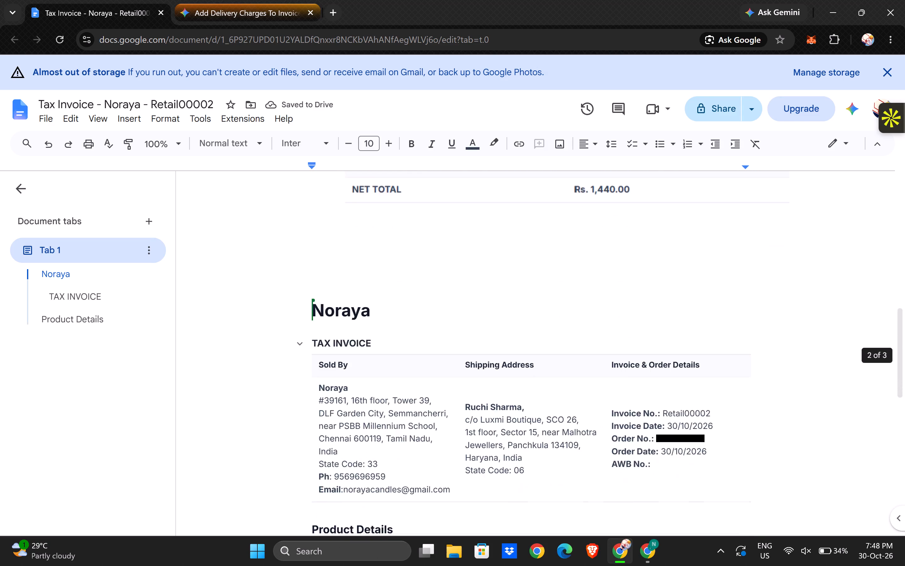
pyautogui.scroll(-1, 326, 351)
pyautogui.scroll(3, 326, 351)
pyautogui.click(441, 371)
pyautogui.scroll(-4, 441, 371)
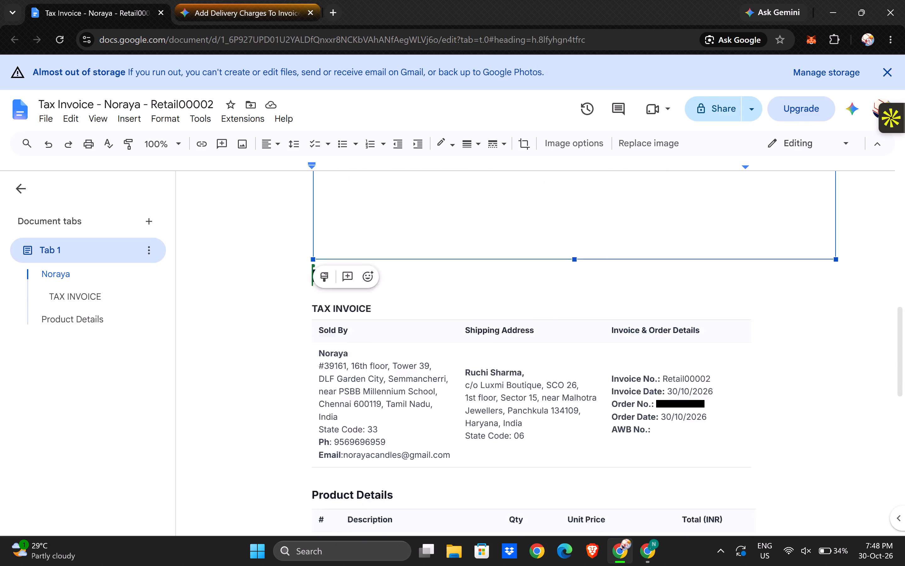
pyautogui.scroll(-1, 441, 371)
pyautogui.scroll(5, 441, 371)
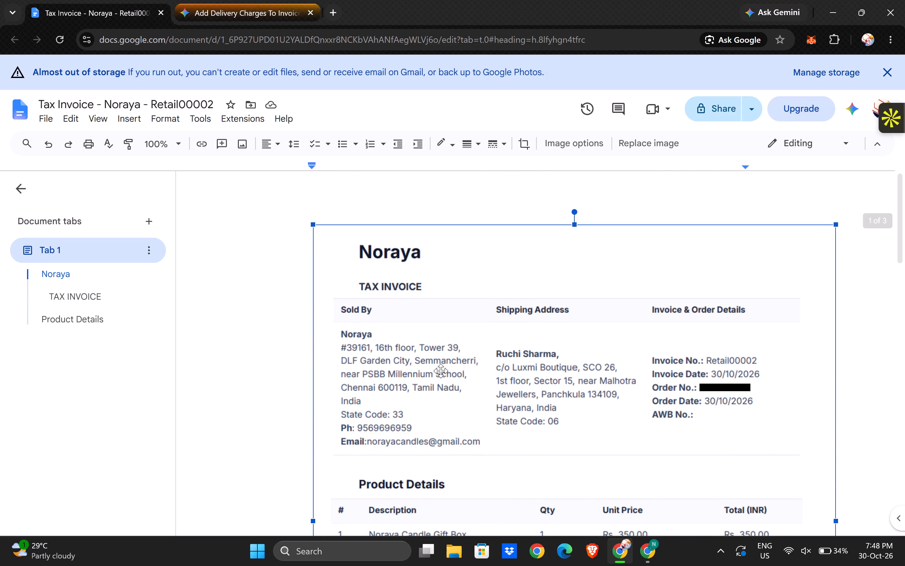
pyautogui.press('BackSpace')
pyautogui.scroll(3, 441, 371)
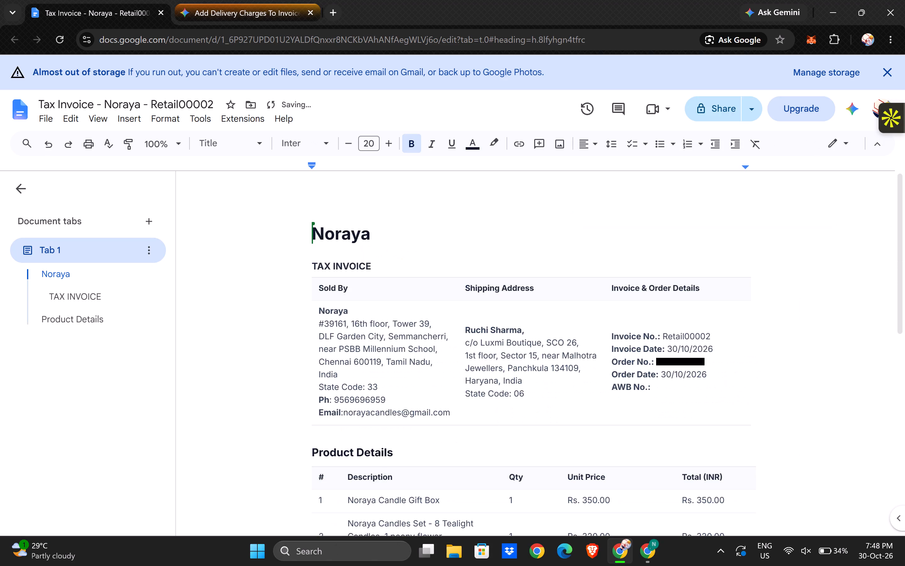
# Examine the invoice's page layout from the product table down to the signatory line.
pyautogui.scroll(2, 324, 195)
pyautogui.scroll(-7, 324, 195)
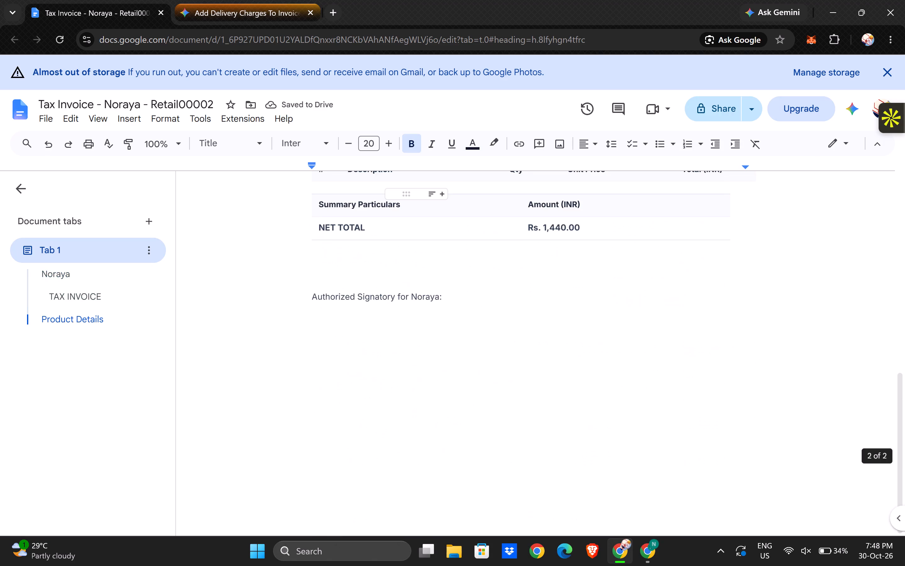
pyautogui.scroll(5, 296, 266)
pyautogui.scroll(-4, 296, 266)
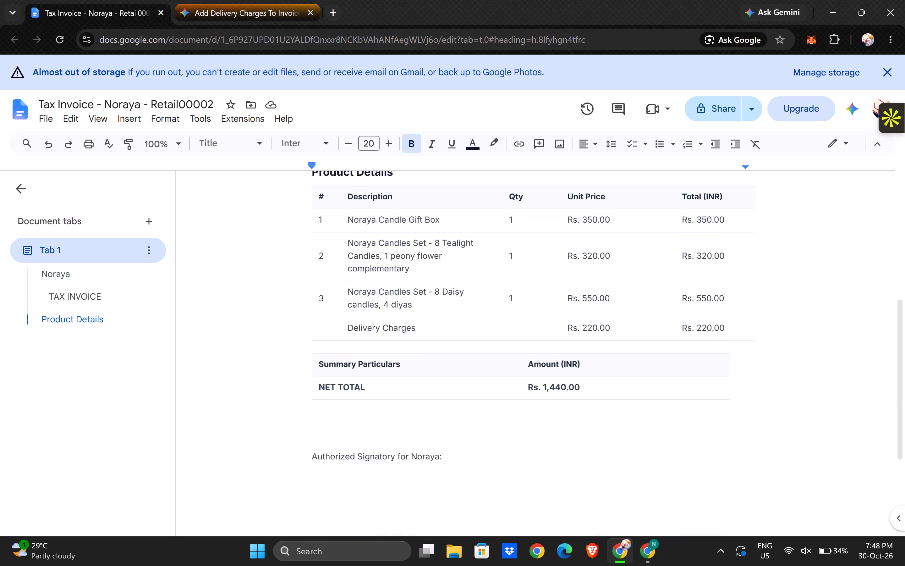
pyautogui.scroll(-3, 296, 266)
pyautogui.scroll(4, 296, 266)
pyautogui.scroll(-1, 296, 266)
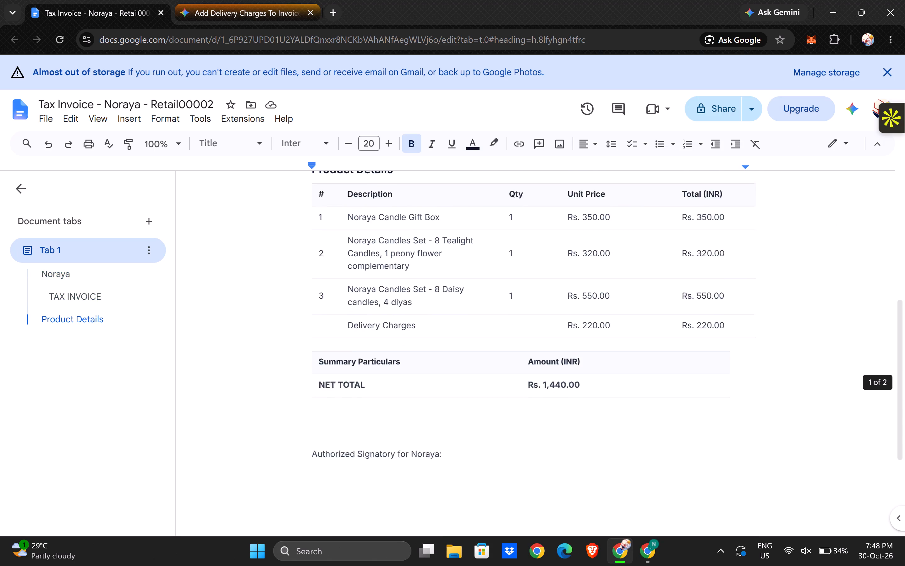
pyautogui.scroll(-1, 296, 266)
pyautogui.click(310, 442)
pyautogui.scroll(4, 310, 442)
pyautogui.scroll(-5, 310, 440)
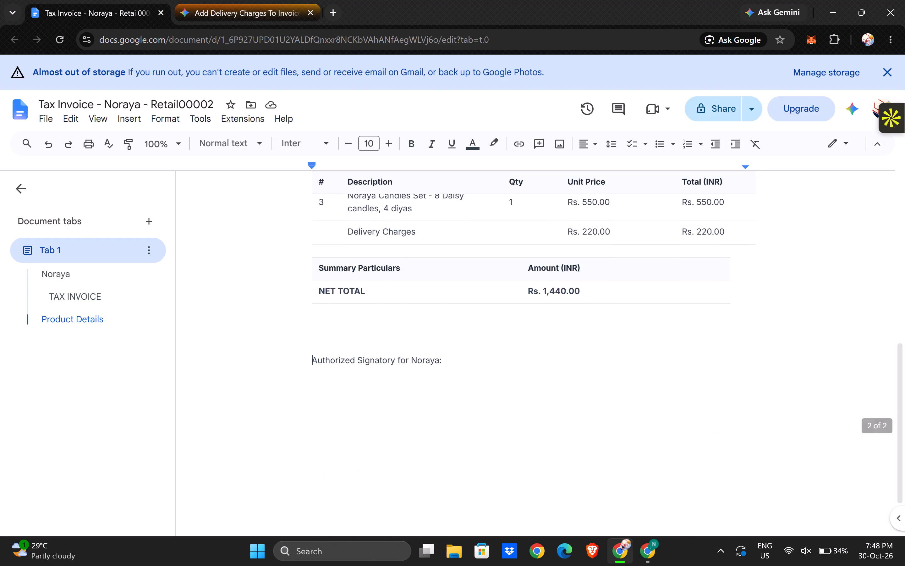
pyautogui.scroll(6, 310, 440)
pyautogui.scroll(-4, 350, 288)
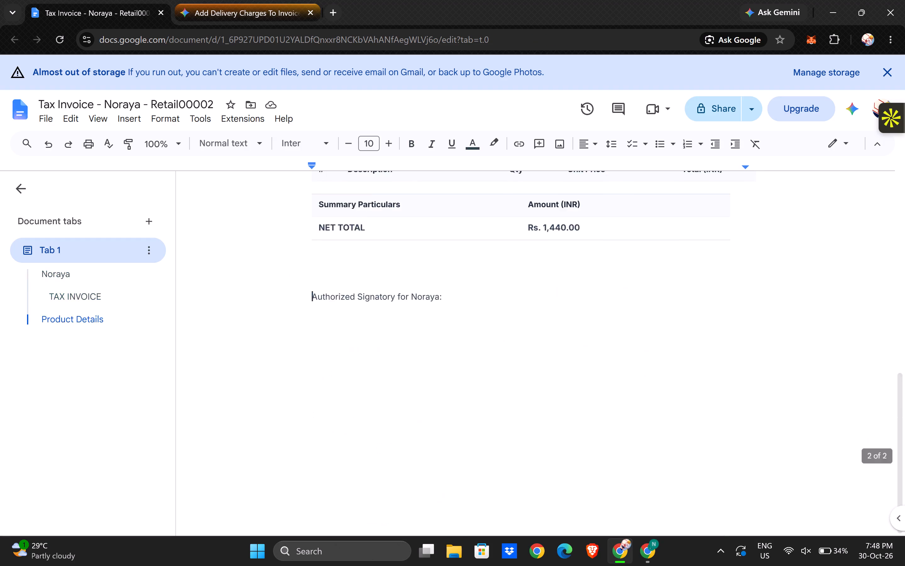
pyautogui.scroll(-1, 350, 288)
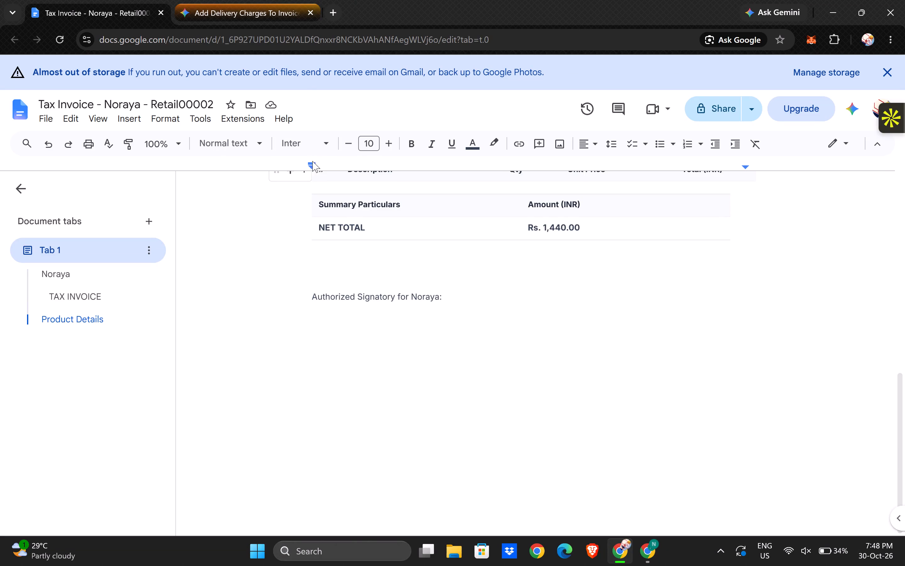
# Add a "Ph:" line under the State Code in the Shipping Address cell.
pyautogui.scroll(6, 348, 272)
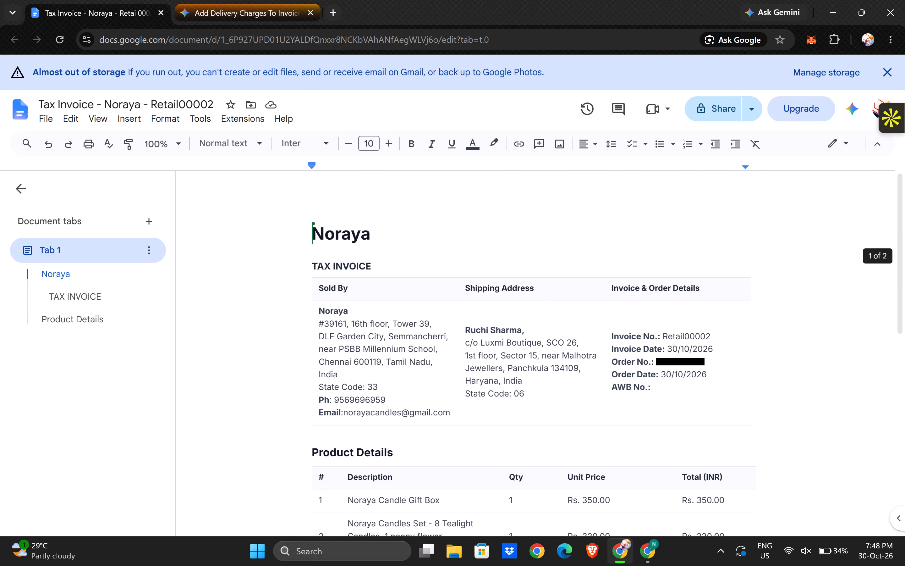
pyautogui.click(374, 269)
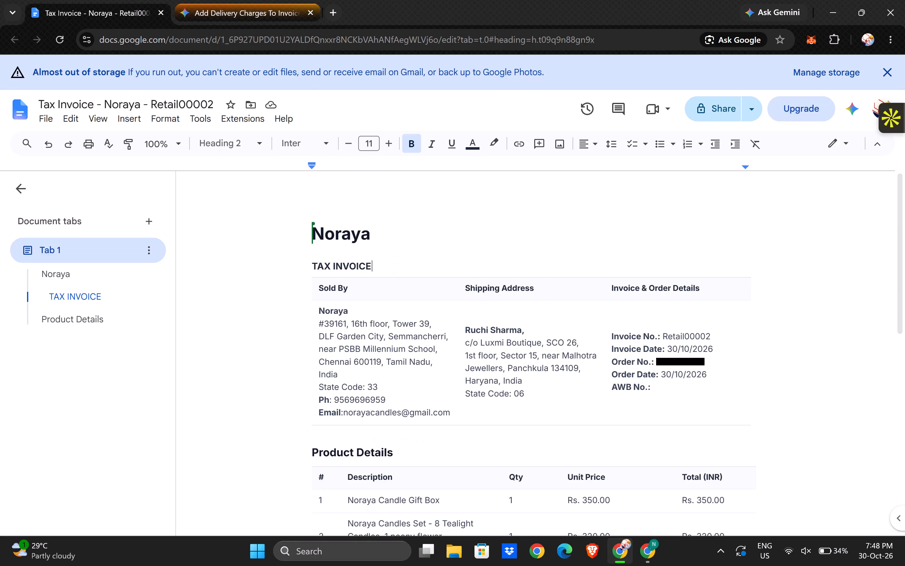
pyautogui.click(487, 402)
pyautogui.click(476, 407)
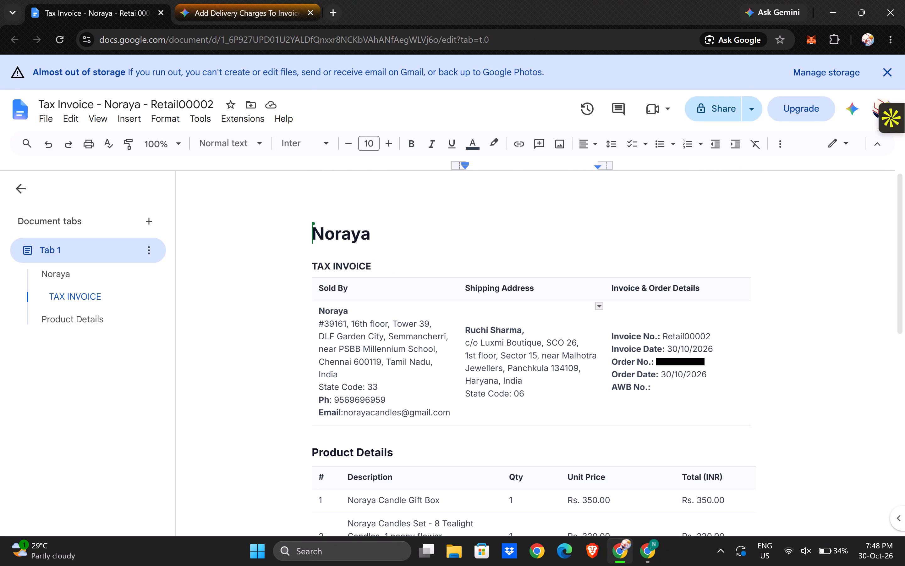
pyautogui.click(526, 397)
pyautogui.press('Return')
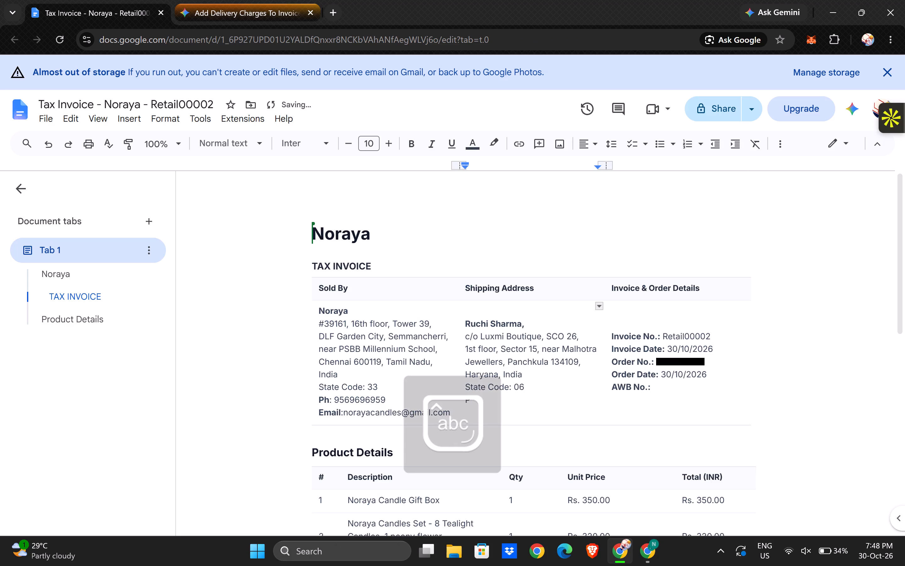
pyautogui.press('h')
pyautogui.write(':')
pyautogui.press('space')
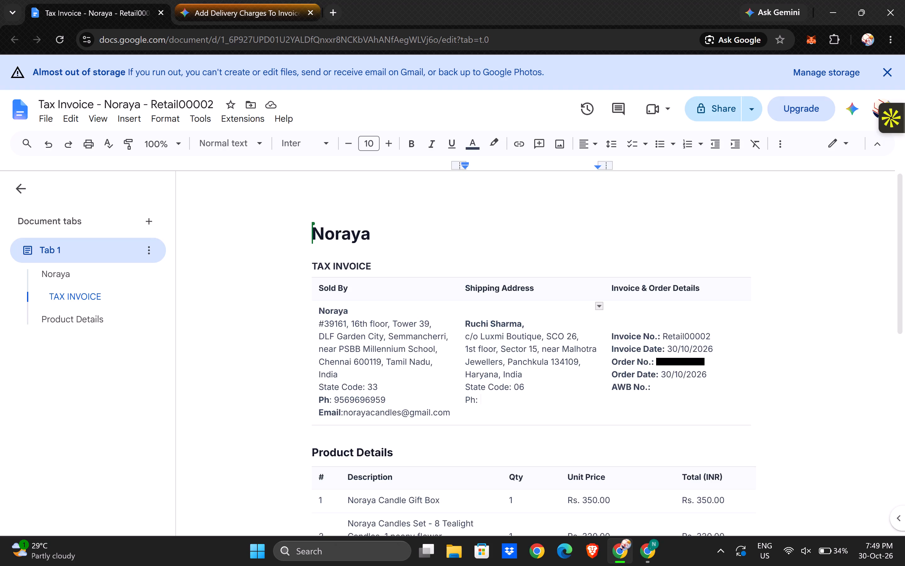
# Make the "Ph" label in the Shipping Address cell bold.
pyautogui.click(474, 398)
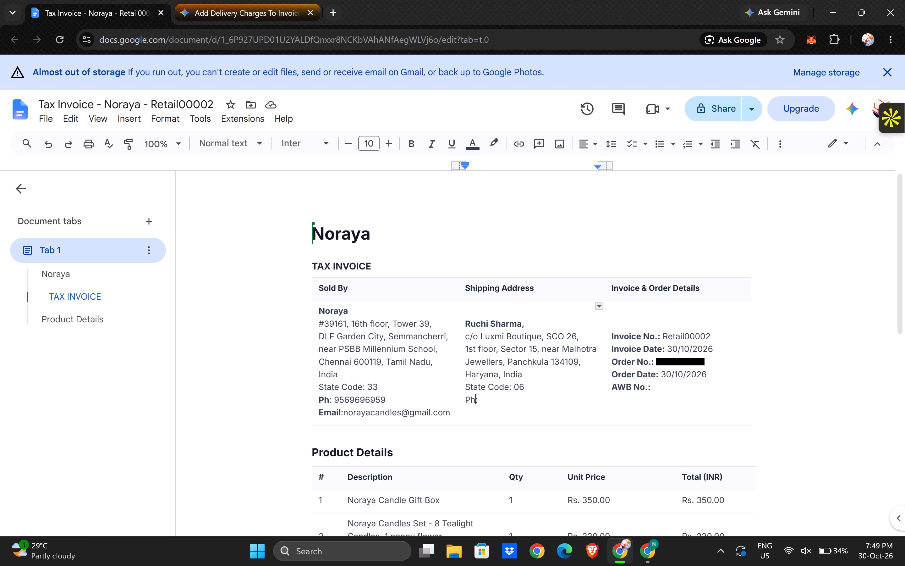
pyautogui.doubleClick(467, 402)
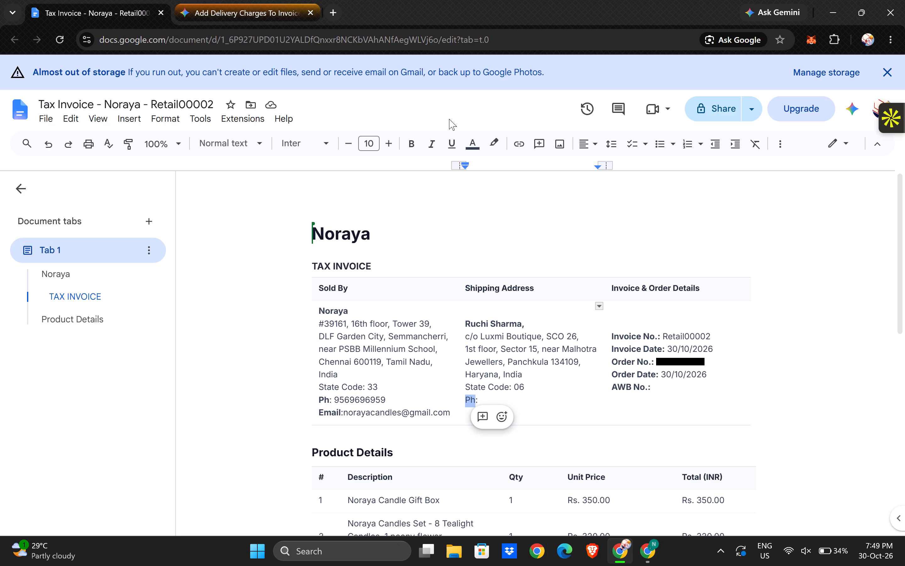
pyautogui.click(406, 144)
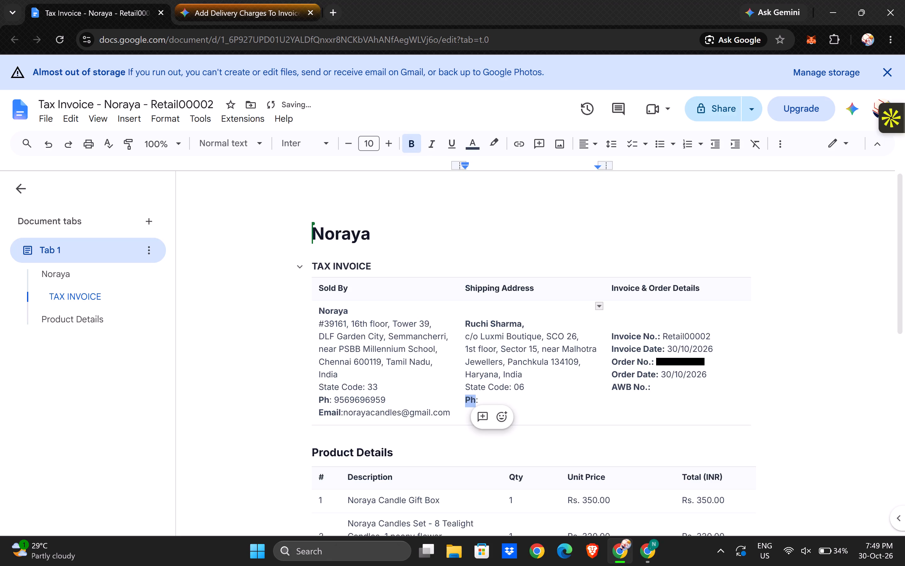
pyautogui.click(510, 397)
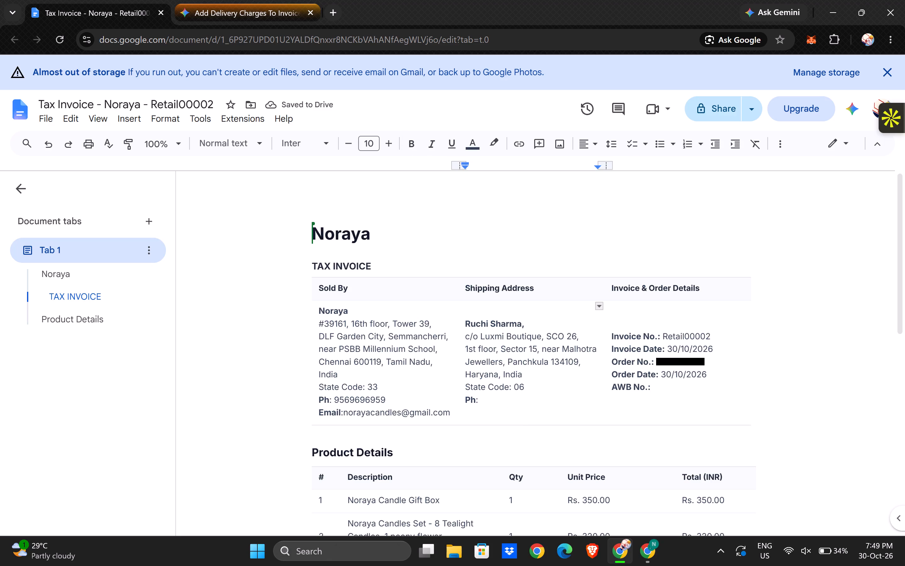
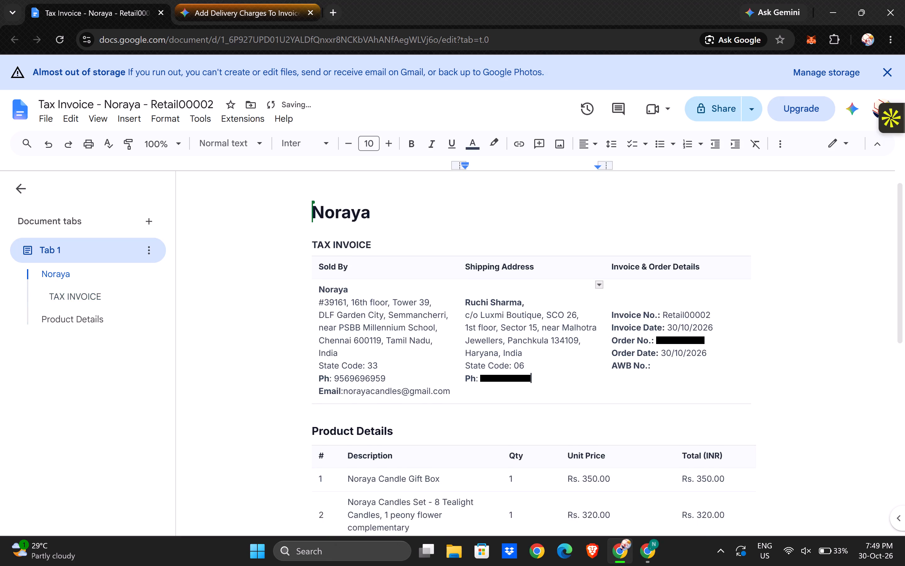
# Review the invoice from the address details through the product table and net total down to the signatory line.
pyautogui.scroll(-2, 573, 334)
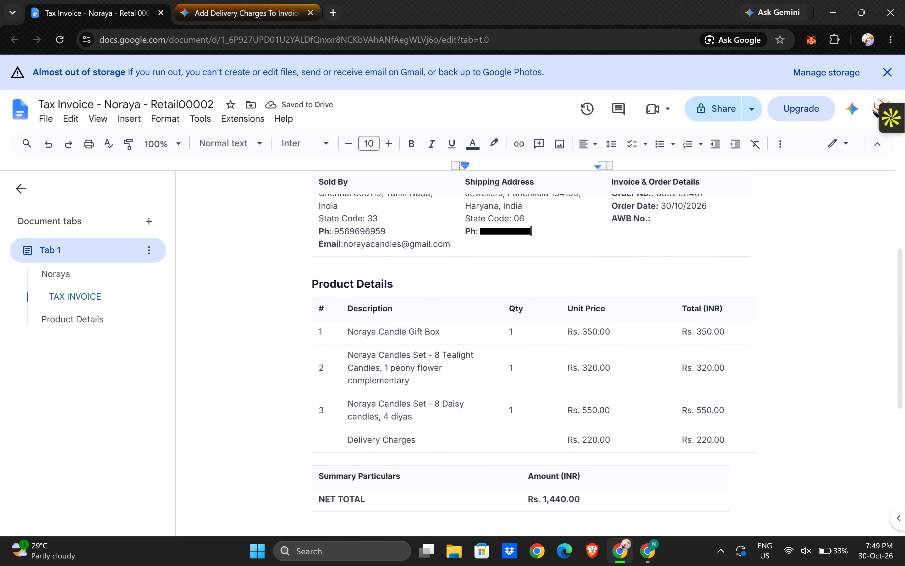
pyautogui.scroll(-1, 573, 334)
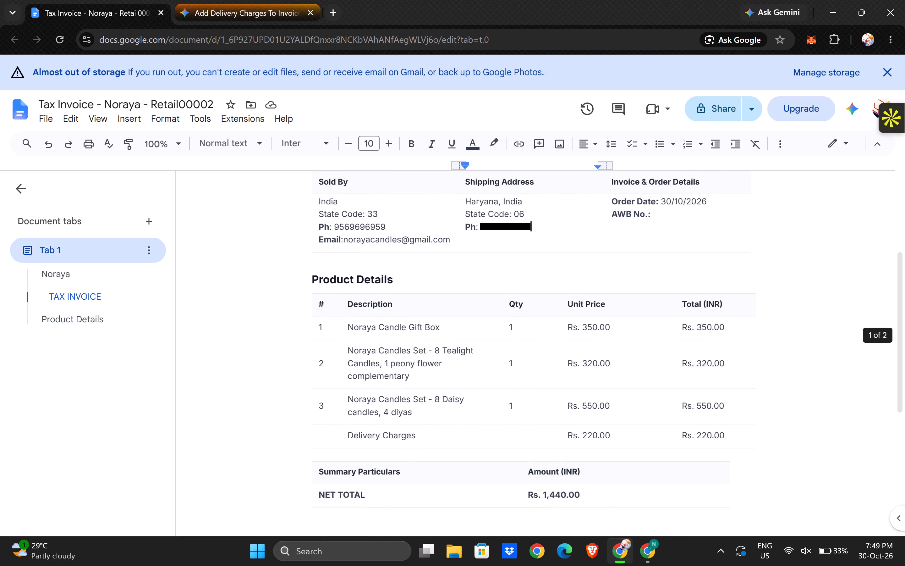
pyautogui.scroll(2, 573, 334)
pyautogui.scroll(-4, 497, 319)
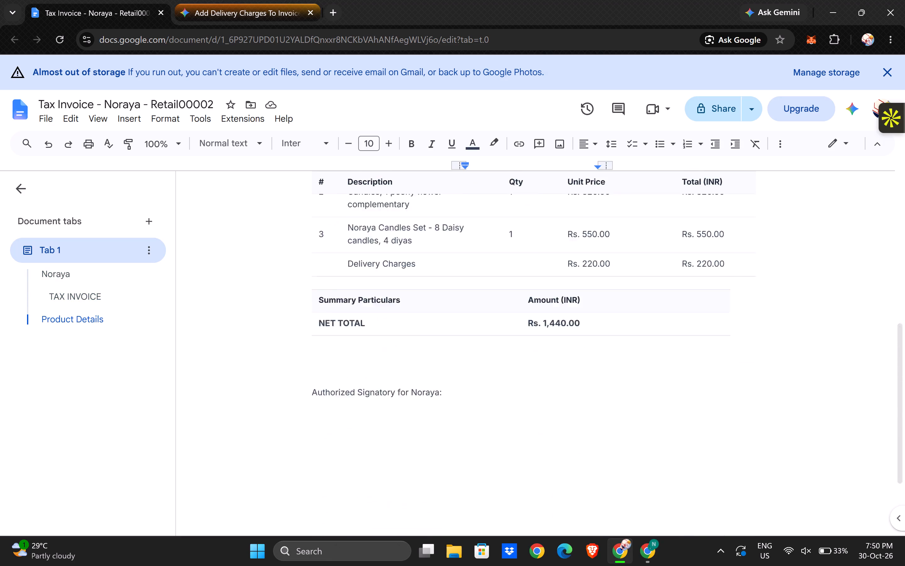
pyautogui.scroll(-1, 497, 319)
pyautogui.scroll(2, 497, 319)
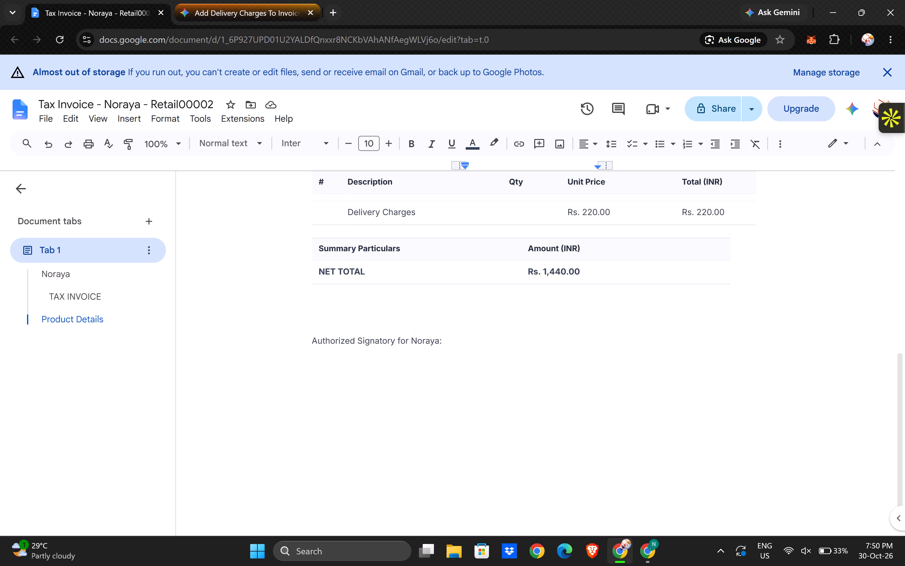
pyautogui.scroll(1, 497, 319)
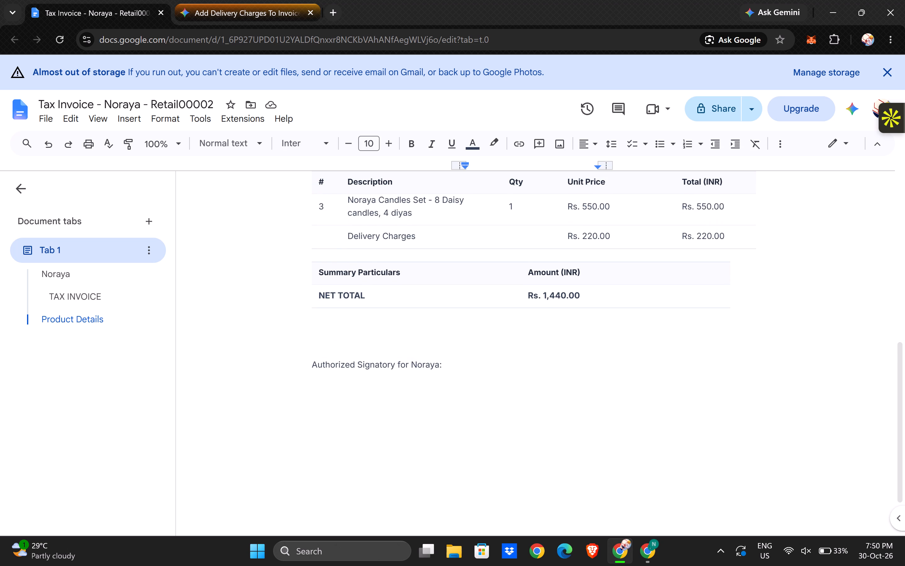
# Place the text cursor at the start of the "Authorized Signatory for Noraya:" line.
pyautogui.click(313, 363)
# Open Noraya_Candle_Catalogue_Final.pdf from the Downloads folder in File Explorer and look over its cover page with the Noraya logo.
pyautogui.click(455, 552)
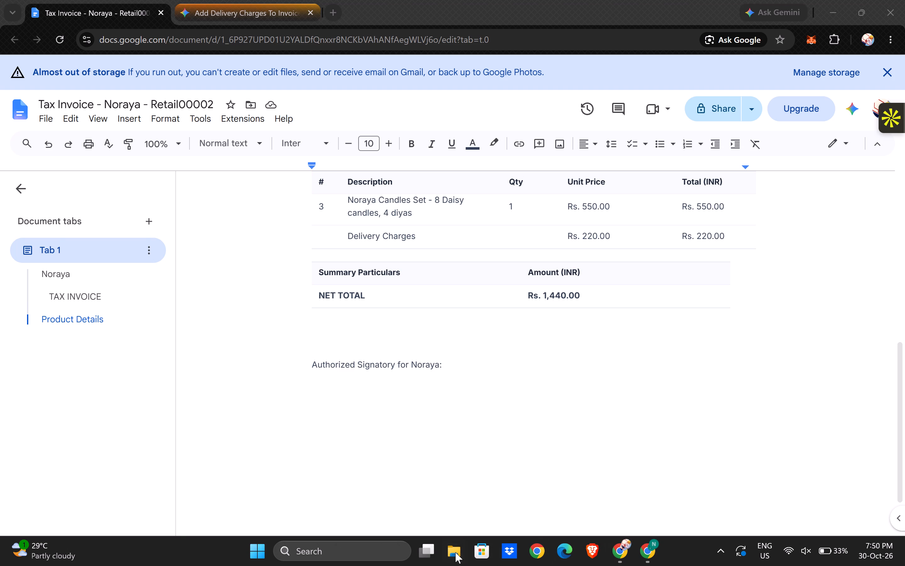
pyautogui.click(70, 184)
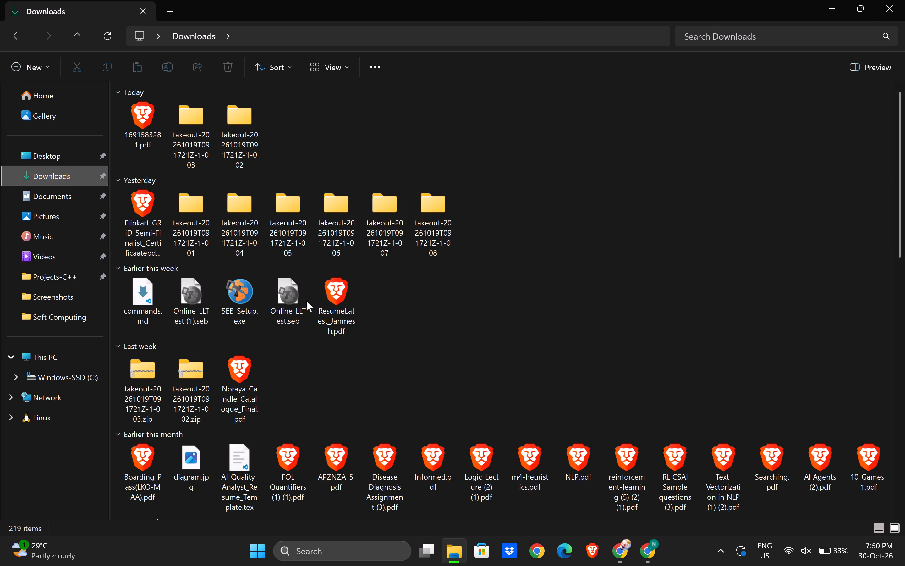
pyautogui.scroll(-1, 293, 340)
pyautogui.doubleClick(239, 383)
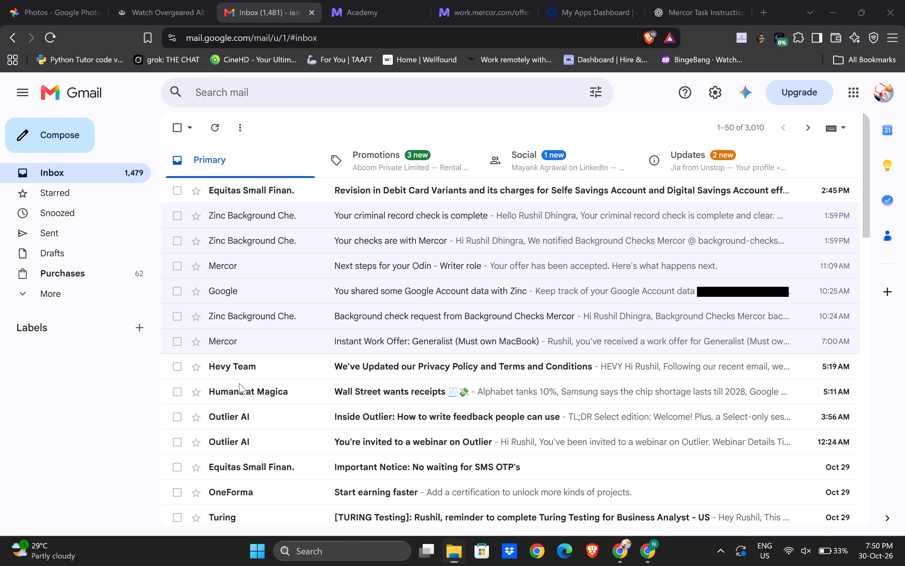
pyautogui.scroll(-4, 455, 397)
pyautogui.scroll(4, 455, 397)
pyautogui.scroll(-2, 455, 397)
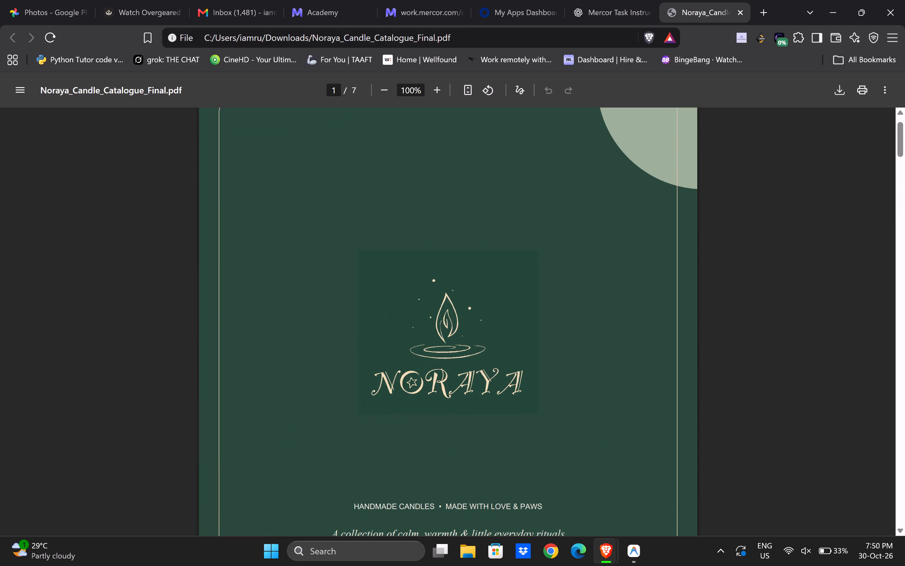
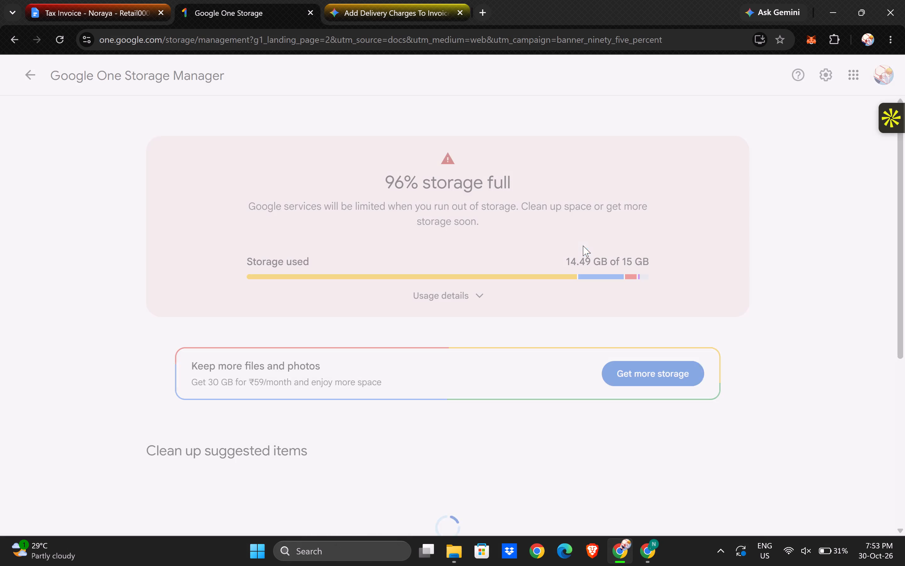
# Move all of the listed large photos and videos in Google Photos to trash, acknowledging permanent deletion after 30 days.
pyautogui.scroll(-2, 565, 349)
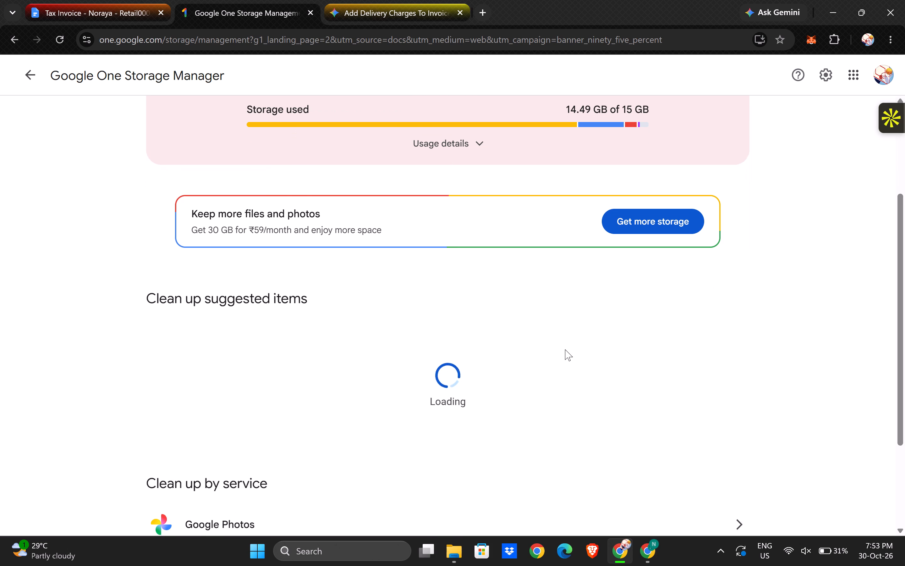
pyautogui.scroll(-2, 565, 349)
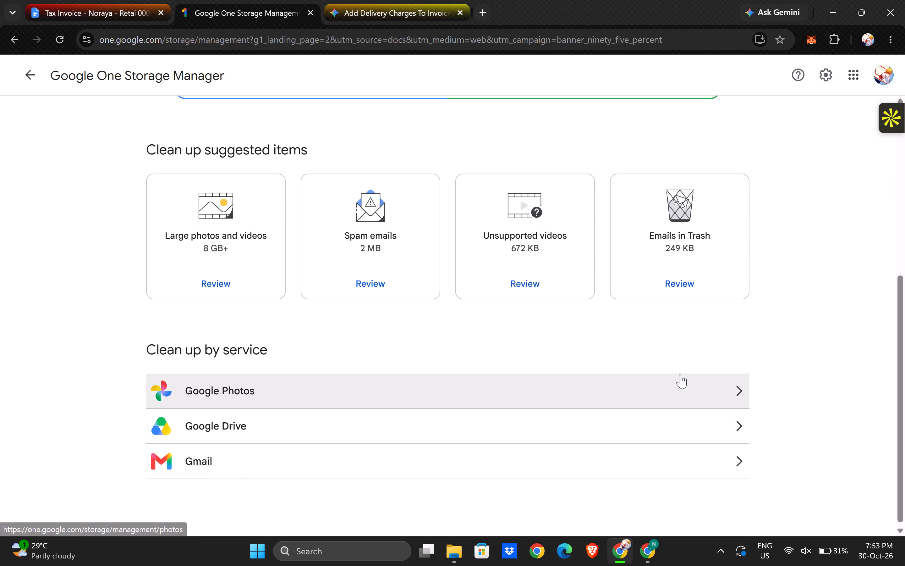
pyautogui.click(680, 375)
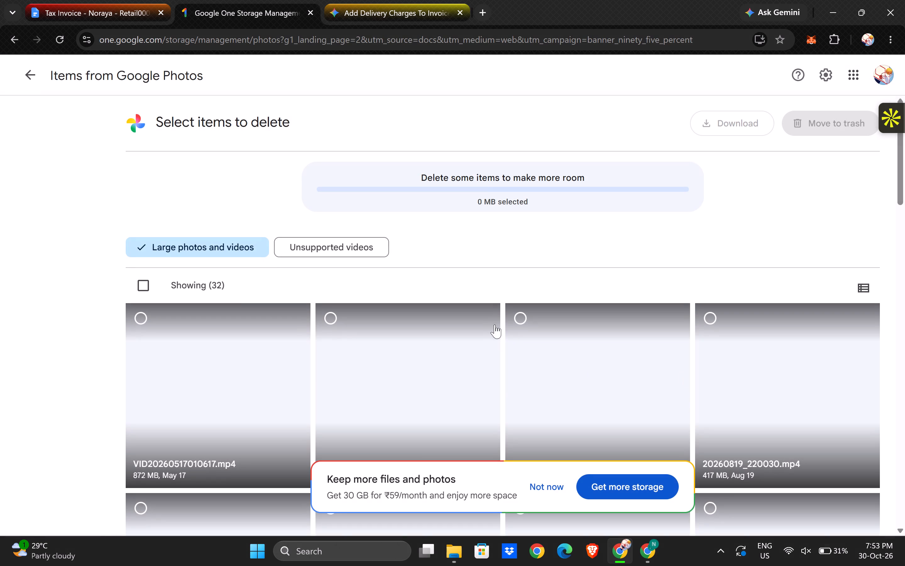
pyautogui.click(140, 285)
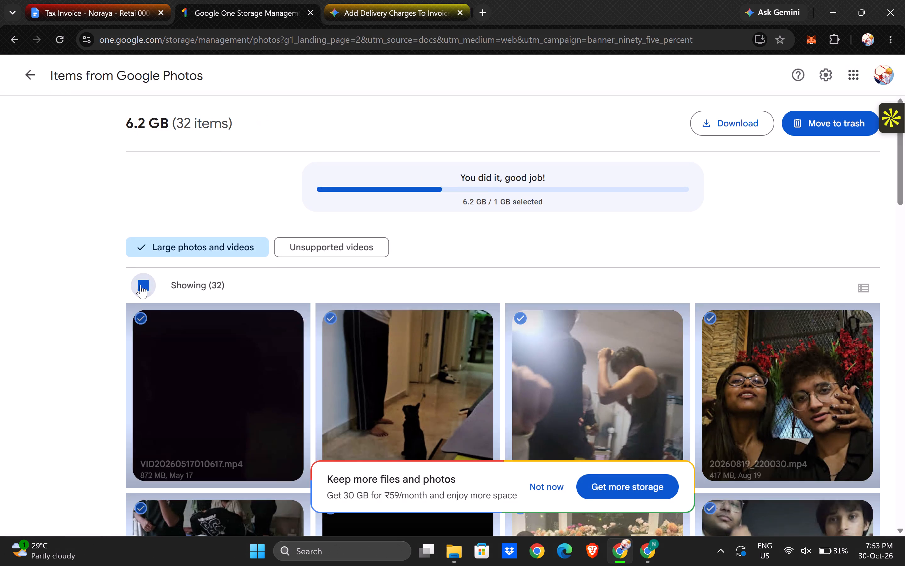
pyautogui.click(829, 127)
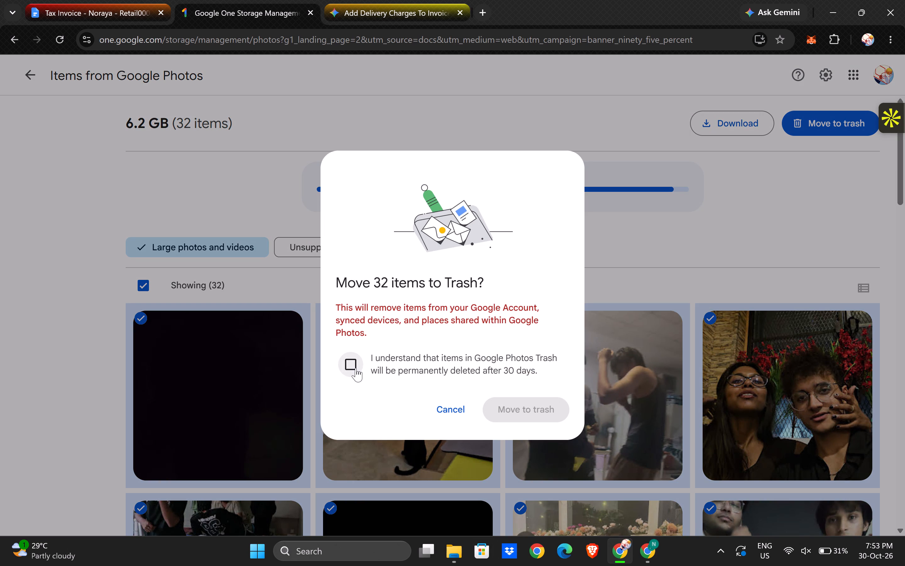
pyautogui.click(356, 368)
pyautogui.click(537, 407)
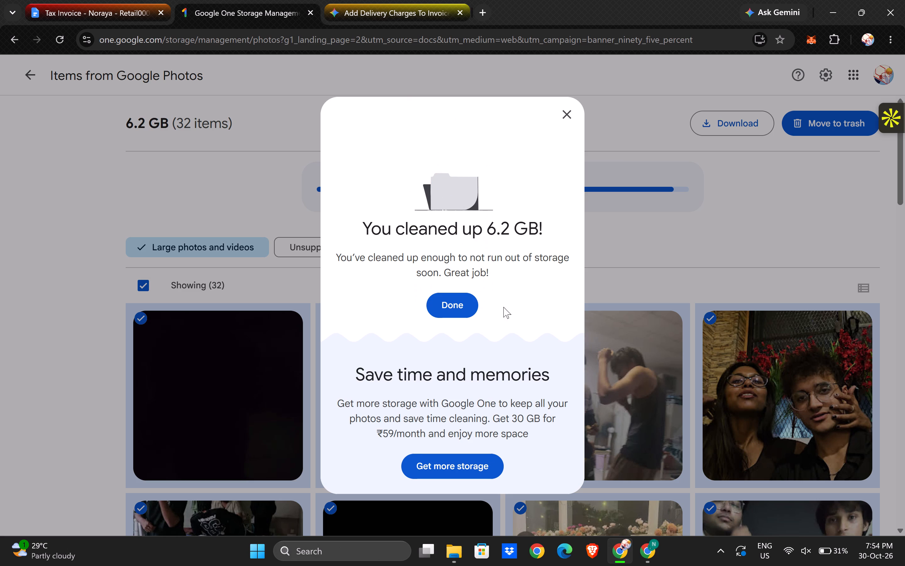
pyautogui.click(467, 302)
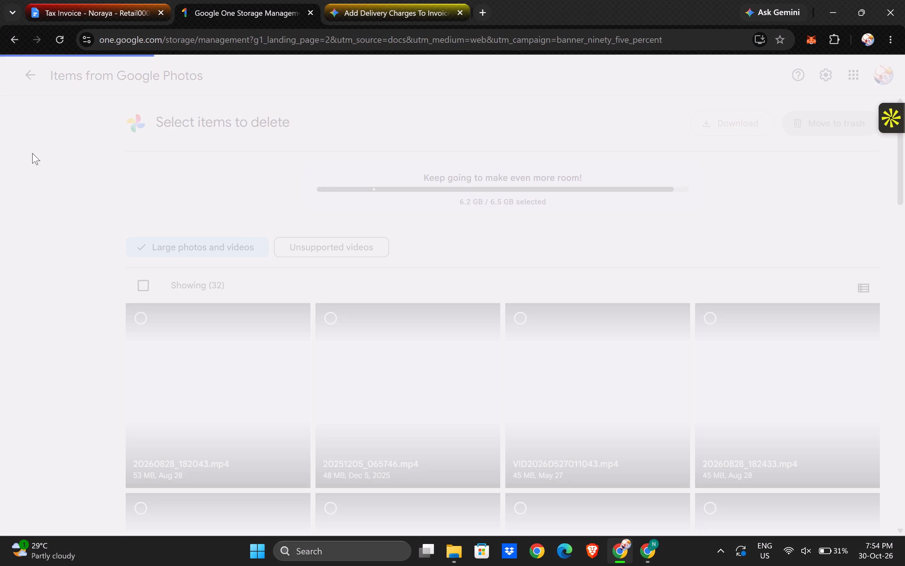
# Return to the Google One storage overview and refresh it to check the current storage usage.
pyautogui.click(22, 69)
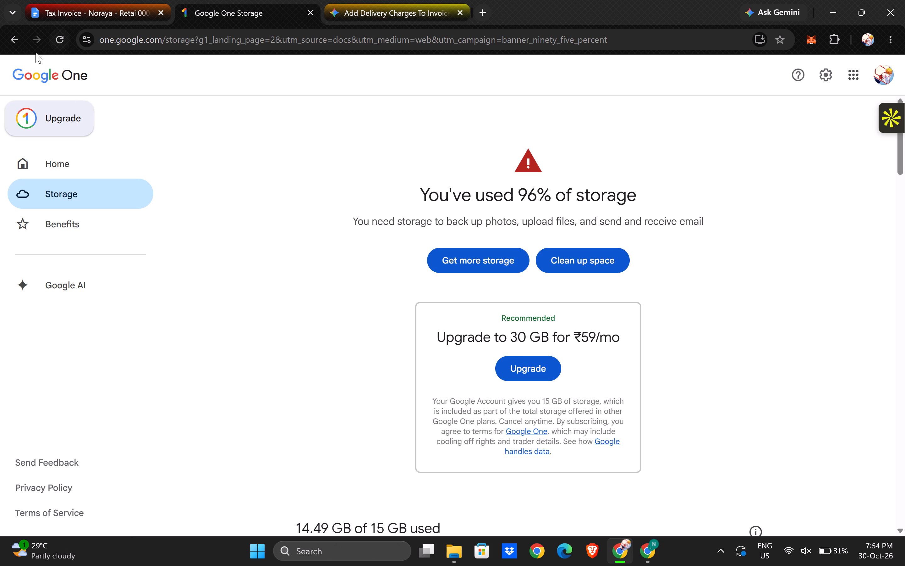
pyautogui.click(53, 38)
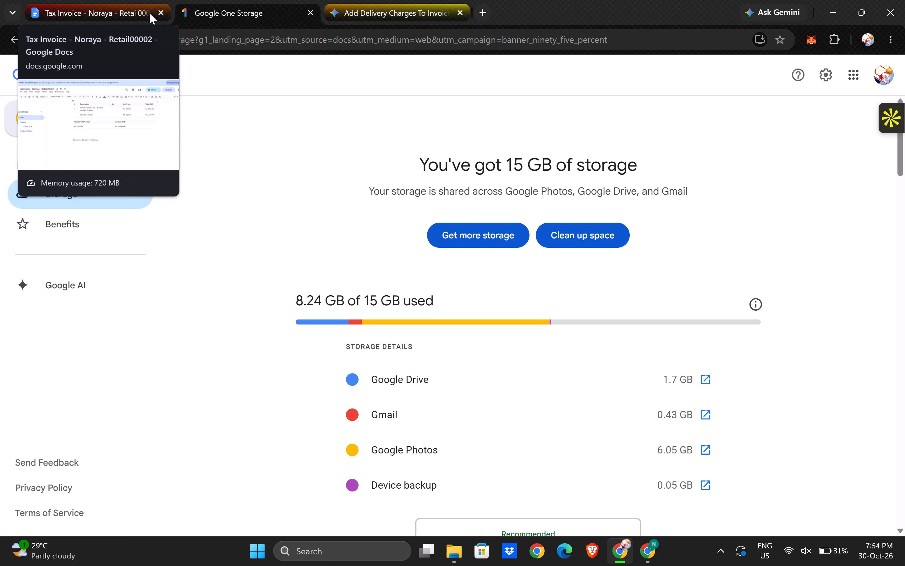
# Switch back to the Noraya Retail00002 tax invoice in Google Docs.
pyautogui.click(131, 10)
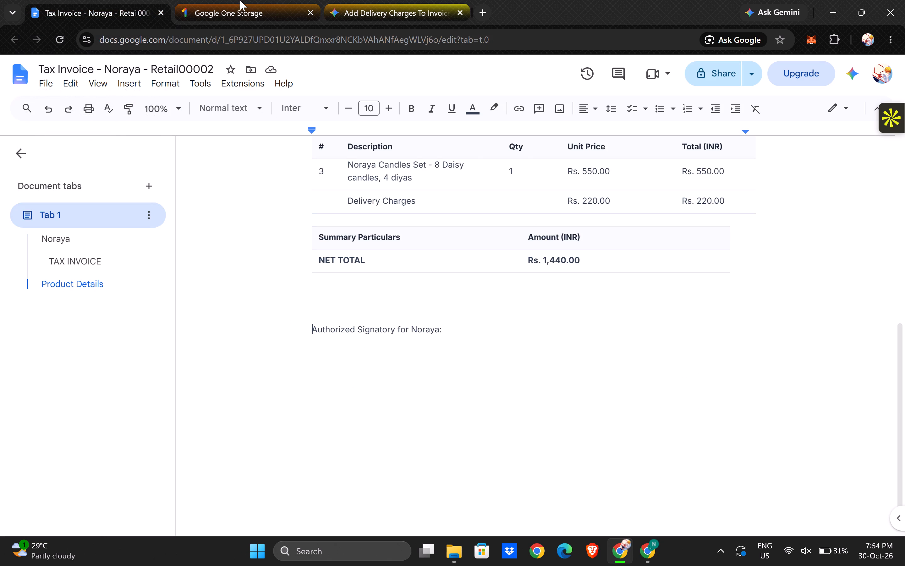